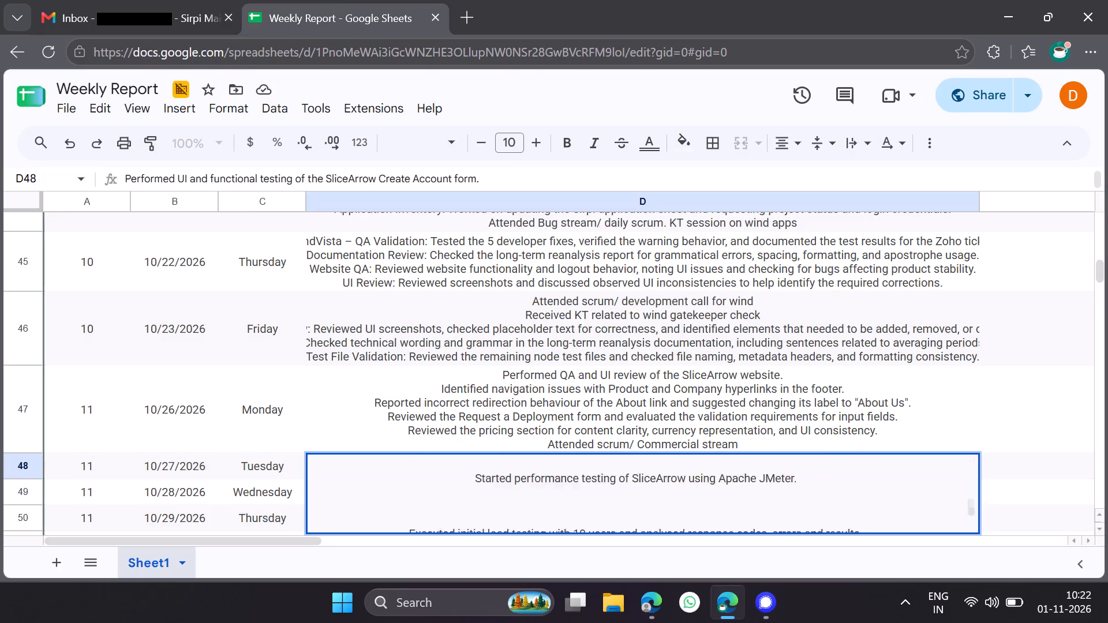
Remove the blank lines between the Tuesday entry's lines in D48, from the Privacy Policy checkbox line through the Dashboard API requests line.
click(324, 524)
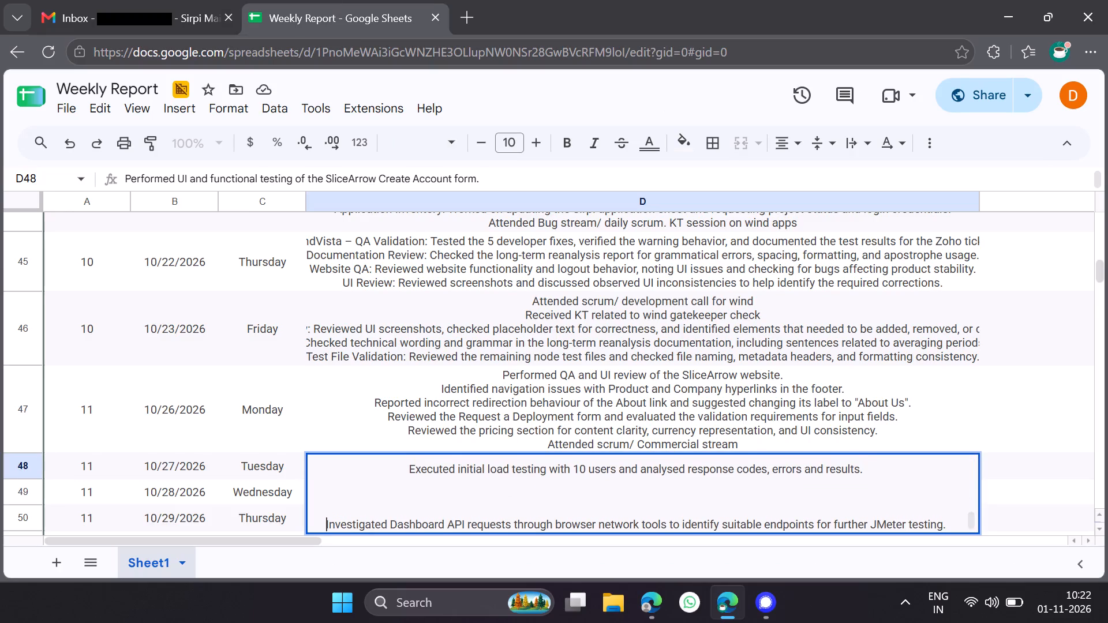
key(BackSpace)
key(BackSpace)
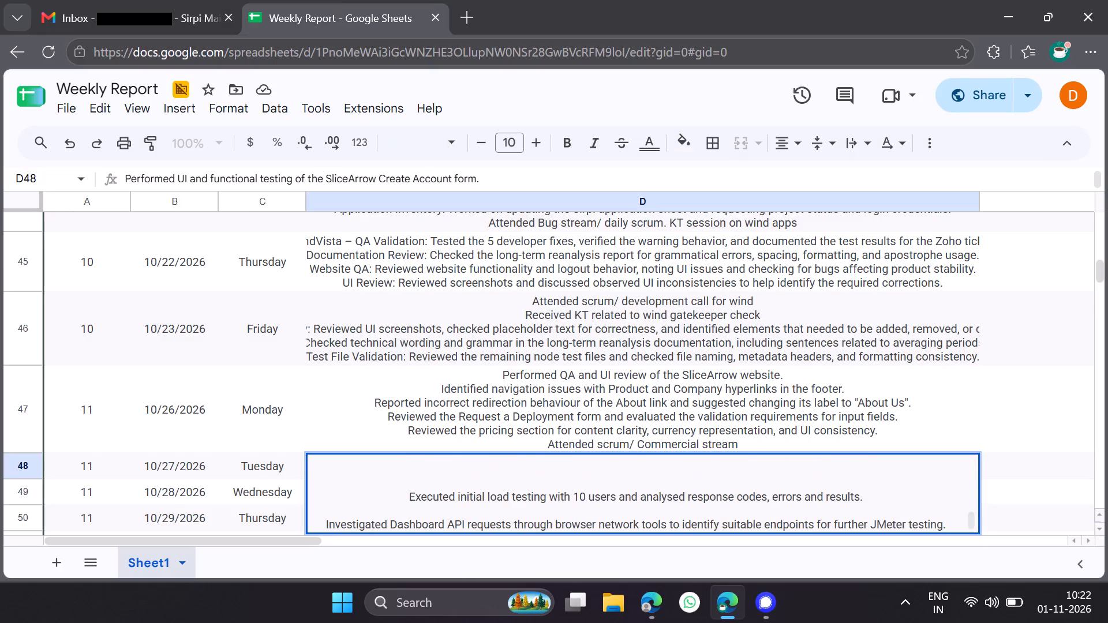
key(BackSpace)
key(Up)
key(BackSpace)
key(BackSpace)
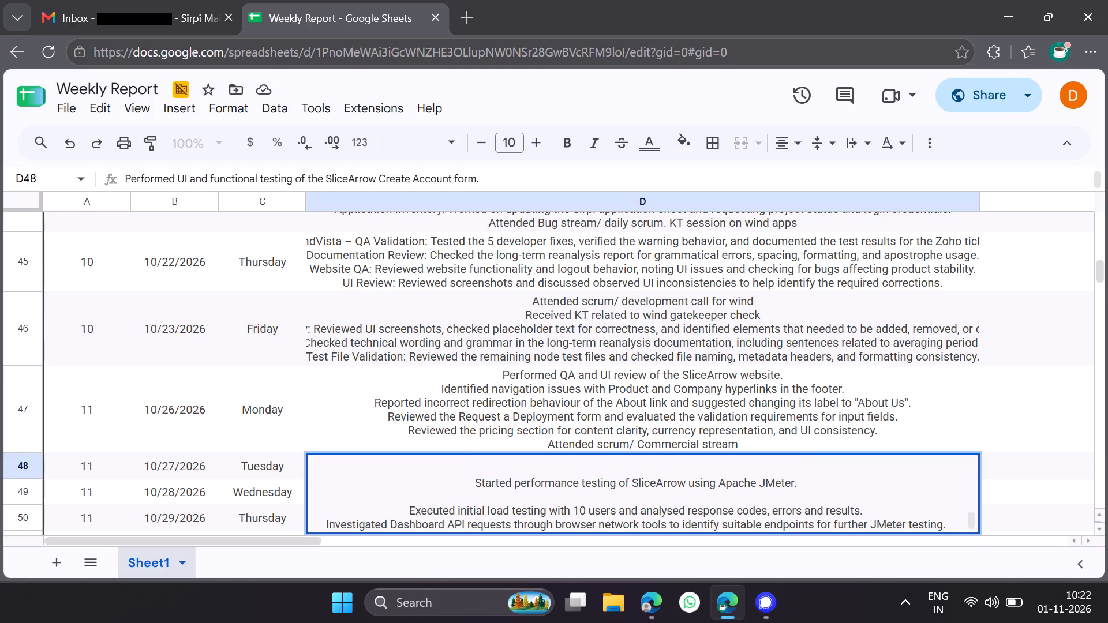
key(BackSpace)
key(Up)
key(BackSpace)
key(BackSpace)
key(BackSpace)
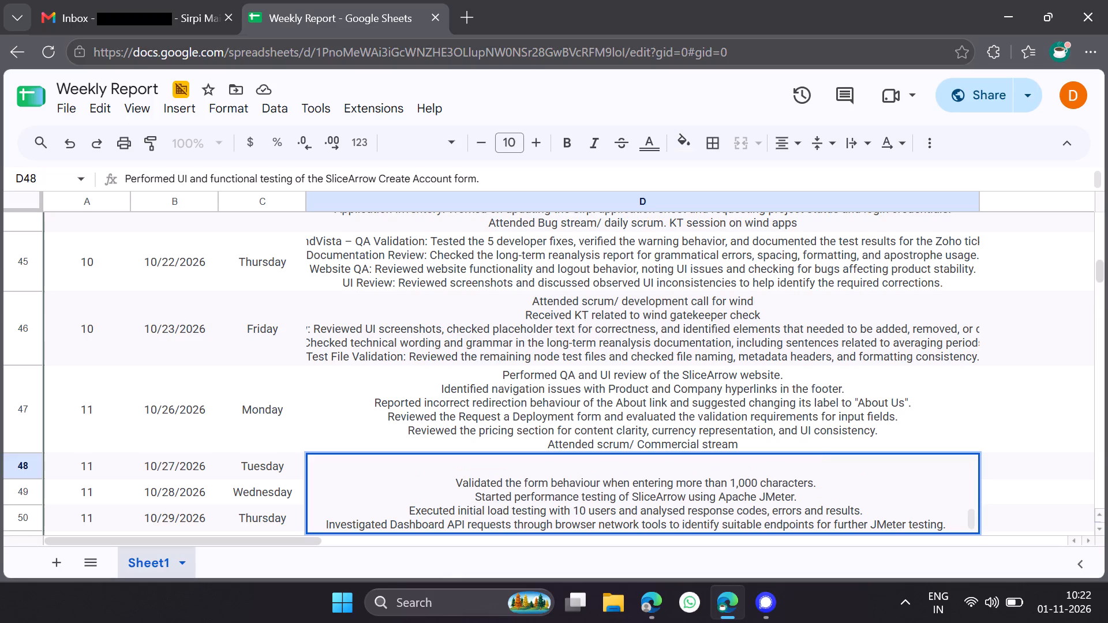
key(Up)
key(BackSpace)
key(BackSpace)
key(BackSpace)
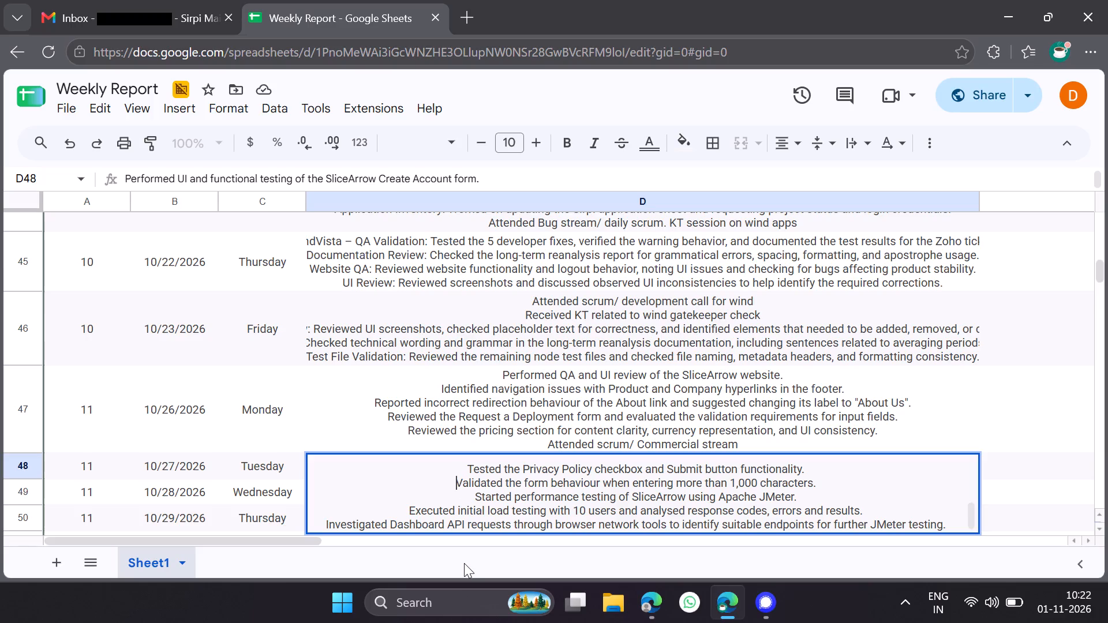
Delete the line "Validated the form behaviour when entering more than 1,000 characters." and its line break from cell D48.
key(ctrl+Right)
key(Left)
key(Left)
key(Left)
key(Left)
key(Left)
key(Left)
key(Left)
key(Left)
key(Left)
key(Left)
key(shift+Right)
key(shift+Right)
key(shift+Right)
key(shift+Right)
key(shift+Right)
key(shift+Right)
key(shift+Right)
key(shift+Right)
key(shift+Right)
key(shift+Right)
key(shift+Right)
key(shift+Right)
key(shift+Right)
key(shift+Right)
key(shift+Right)
key(shift+Right)
key(shift+Right)
key(shift+Right)
key(shift+Right)
key(shift+Right)
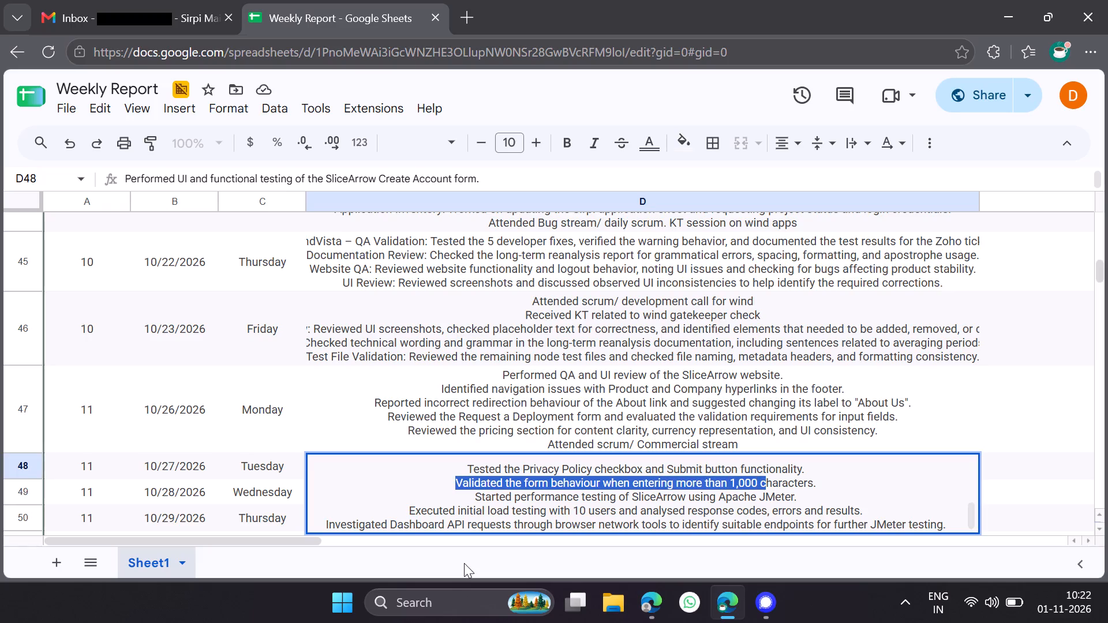
key(shift+Right)
key(shift+Right)
key(shift+Right)
key(shift+Right)
key(shift+Right)
key(shift+Right)
key(shift+Right)
key(shift+Right)
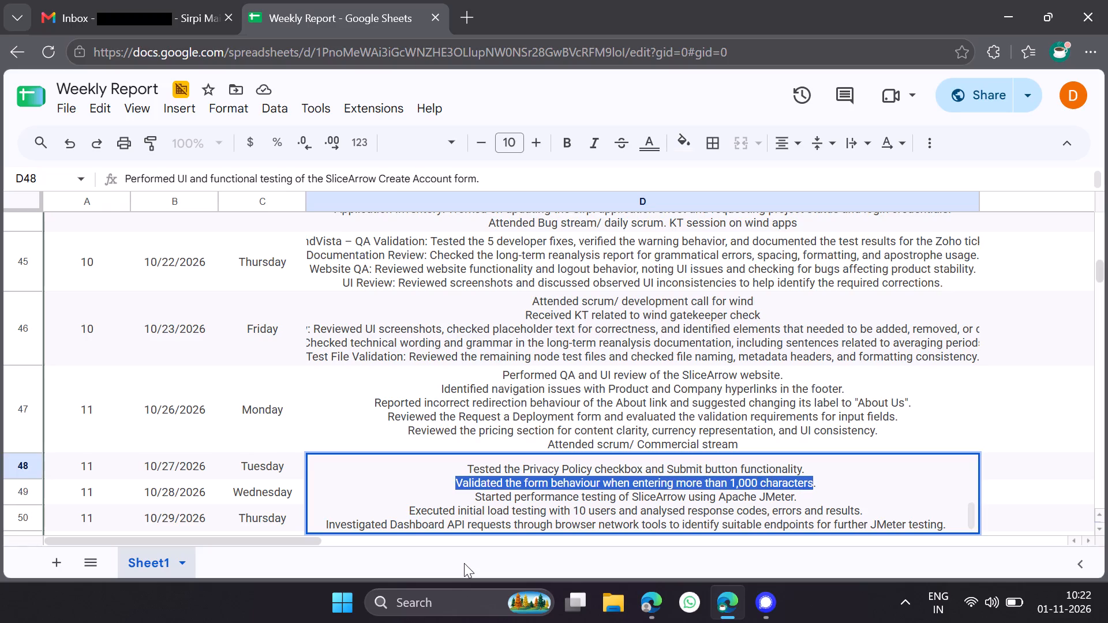
key(shift+Right)
key(BackSpace)
key(BackSpace)
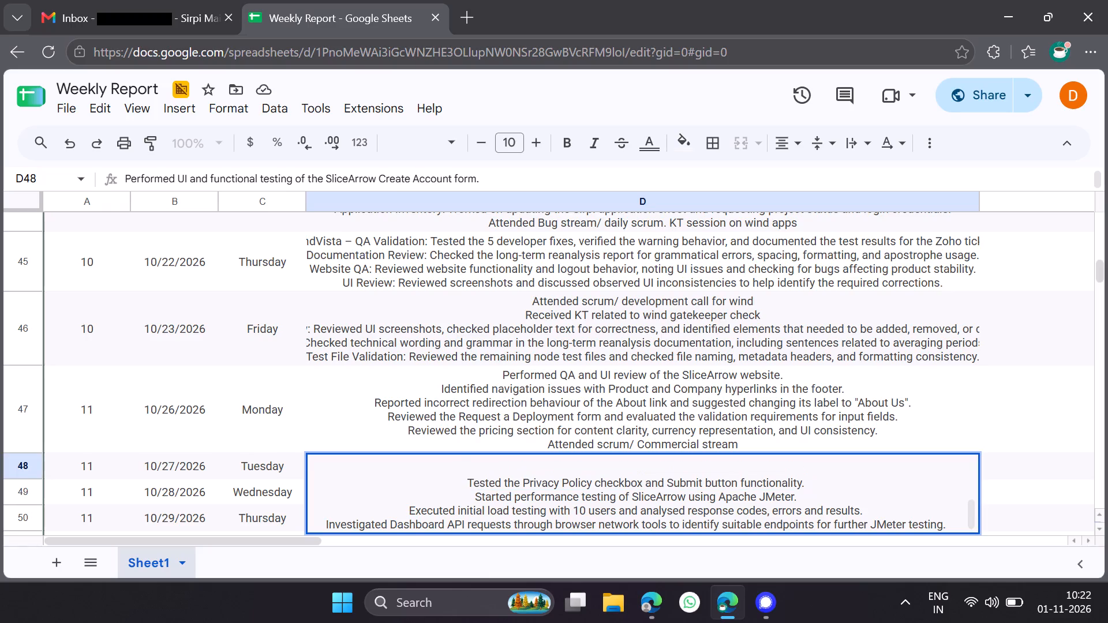
Begin an attendance line reading "Attended daily scrum/ " on the blank line above the Privacy Policy checkbox line in D48.
key(Up)
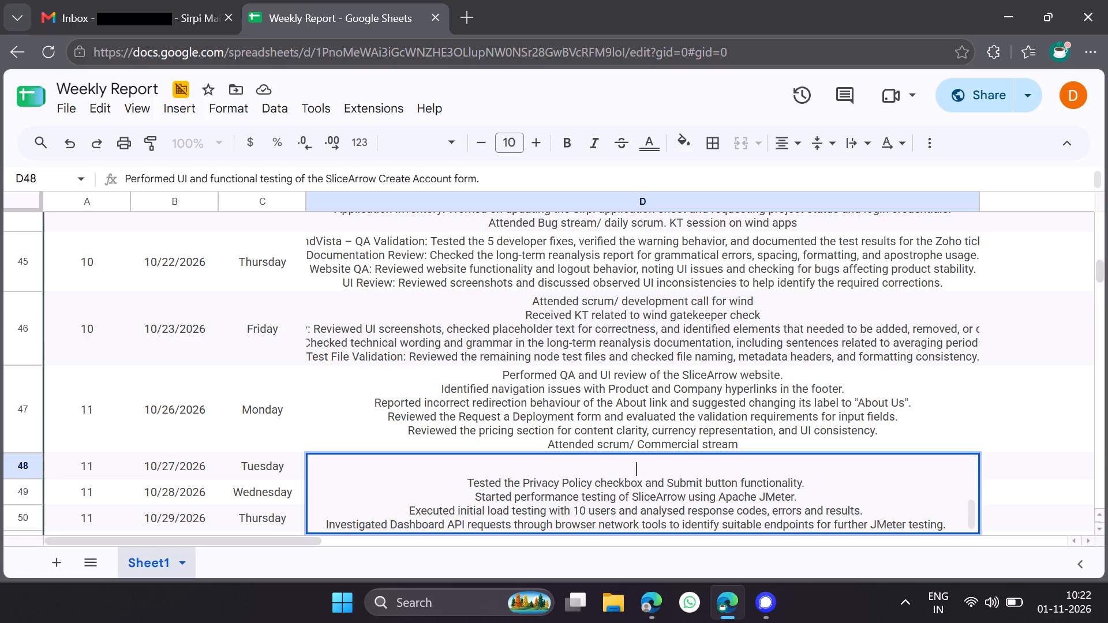
text(ttended daily scrum)
text(/)
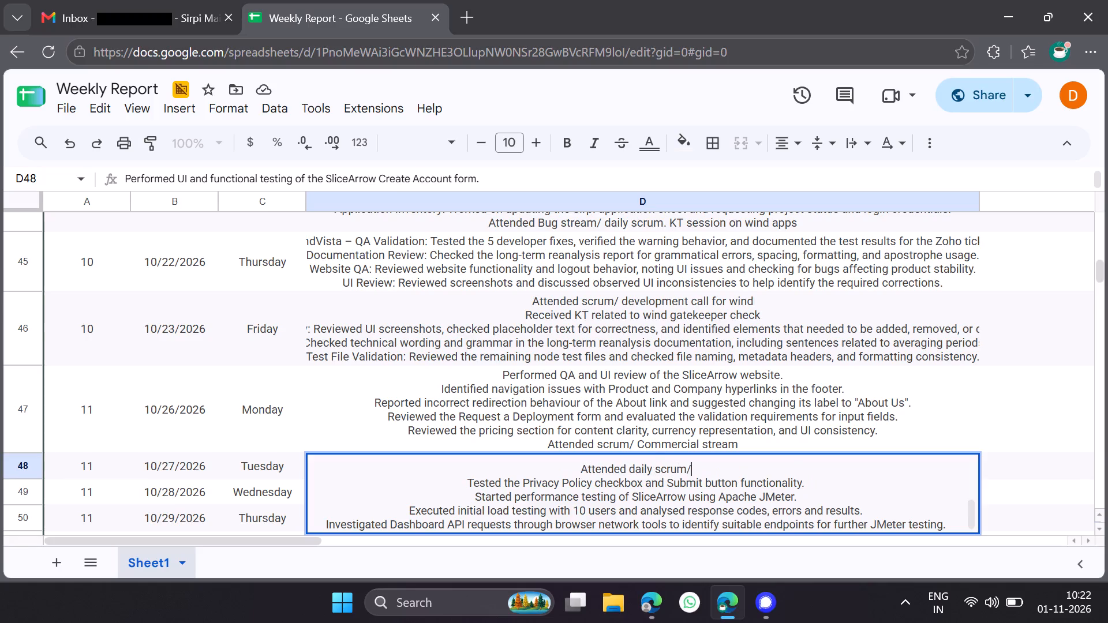
key(space)
key(Print)
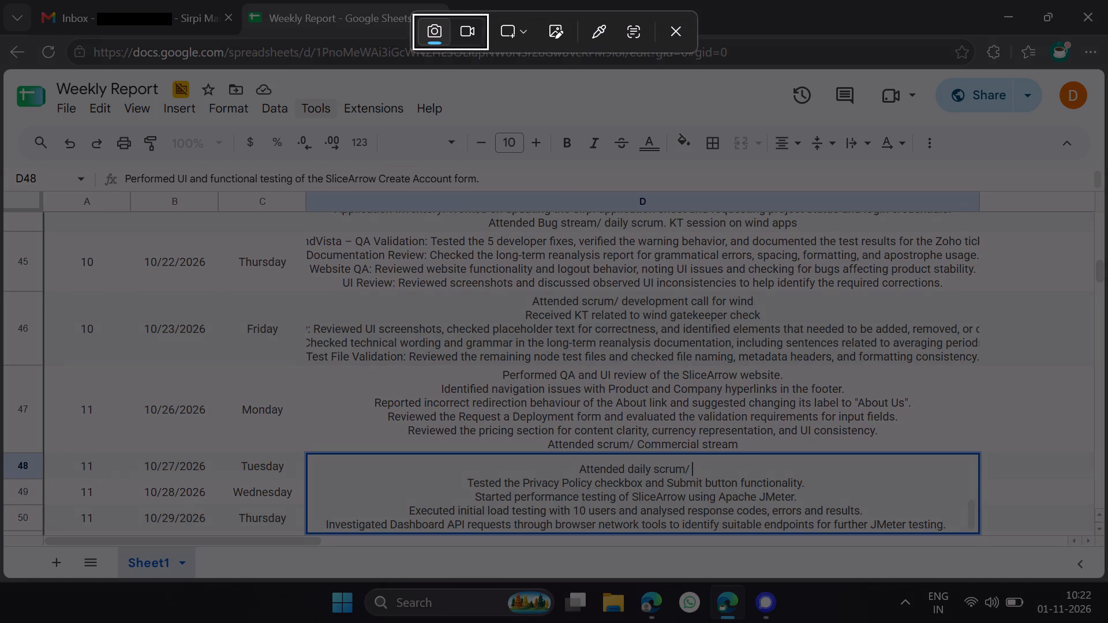
key(Escape)
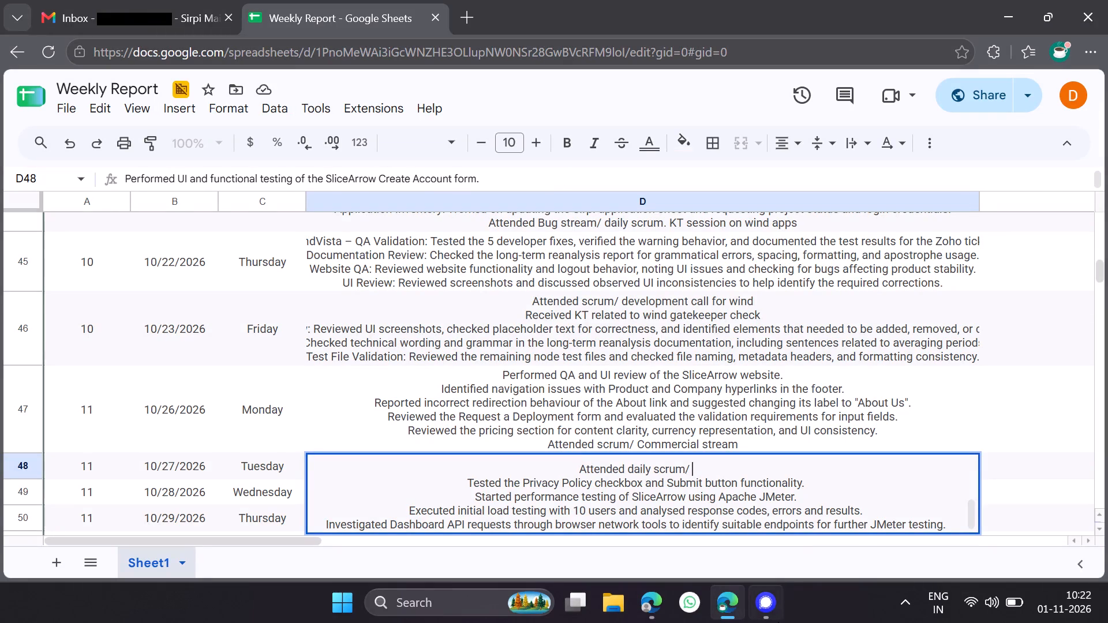
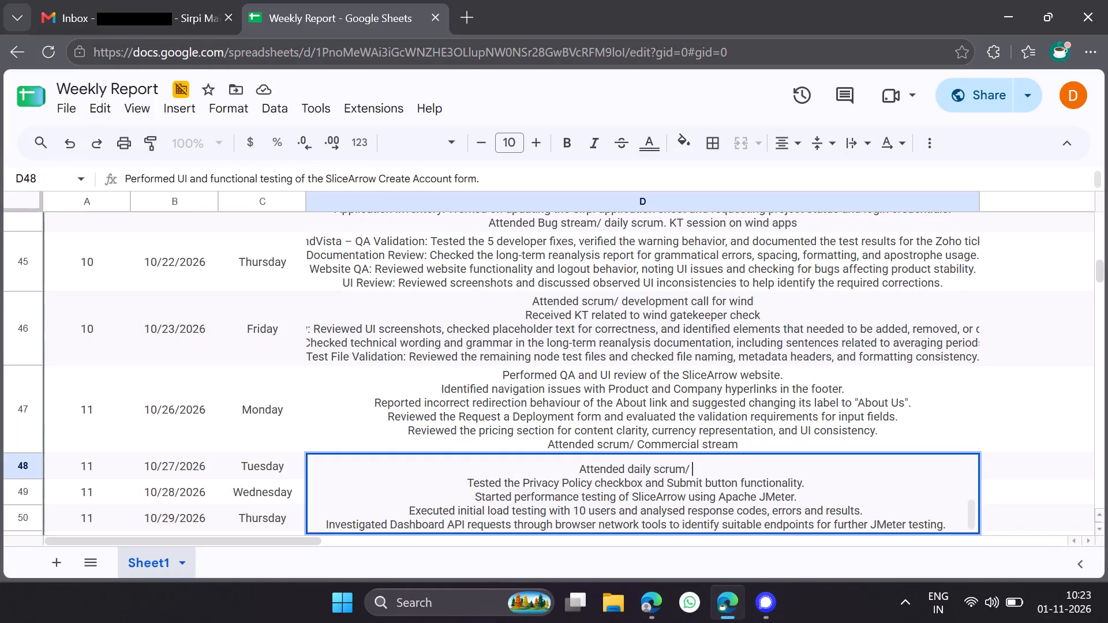
Complete the attendance line in D48 as "Attended daily scrum/ KT session" and commit the cell.
key(BackSpace)
key(space)
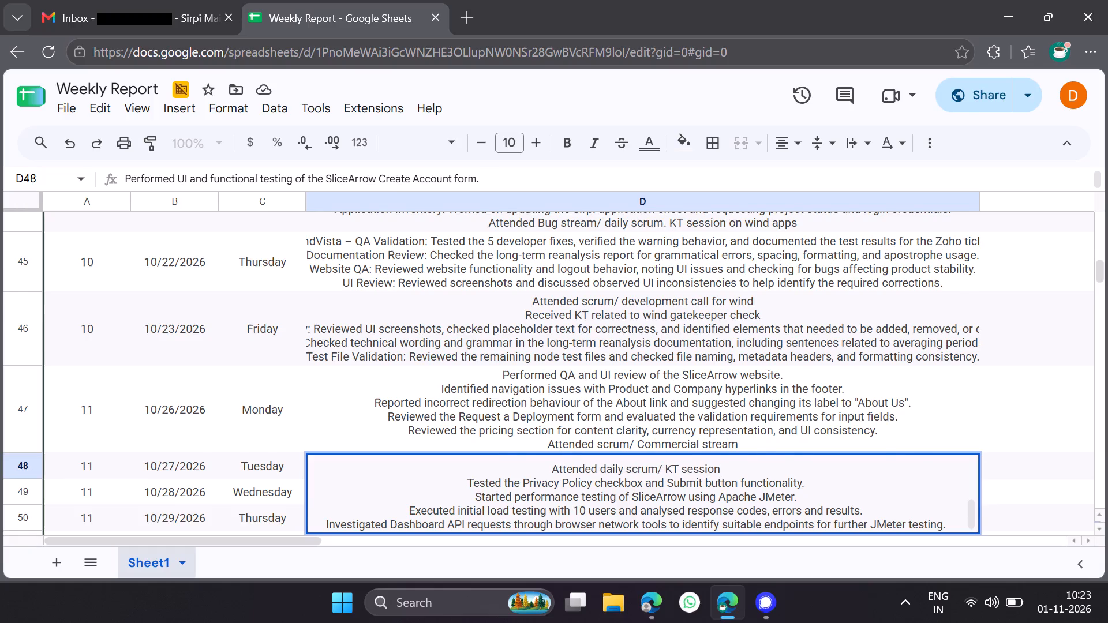
key(Return)
Delete the line "Verified the 1,000-character limit, character counter, warning message and textarea behaviour." and the surplus blank lines around it in D48.
double_click(736, 359)
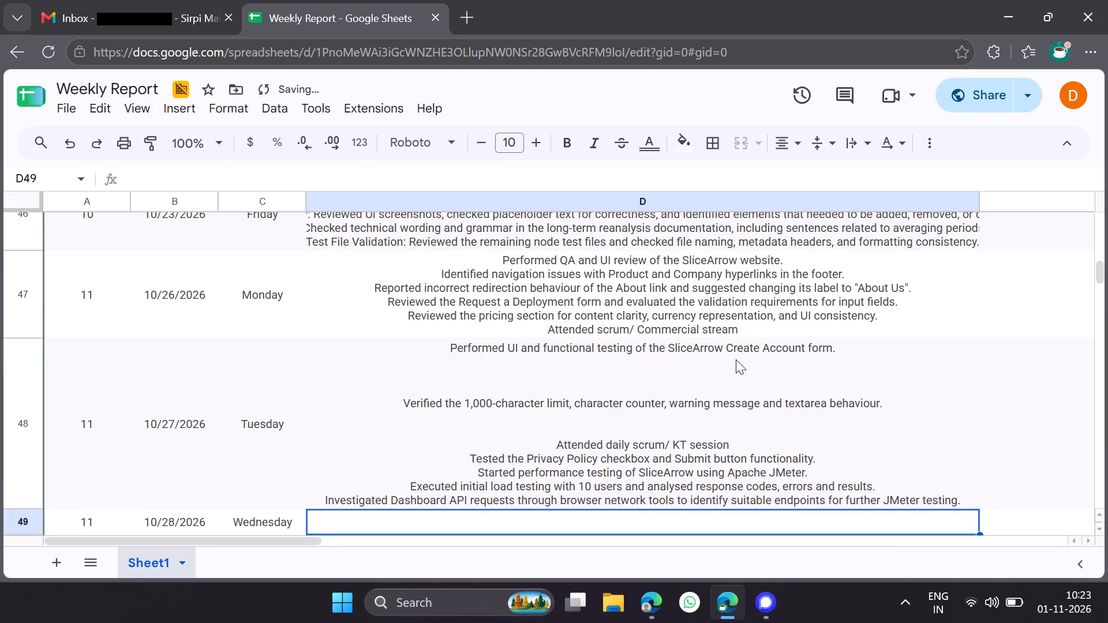
scroll(572, 407, down, 1)
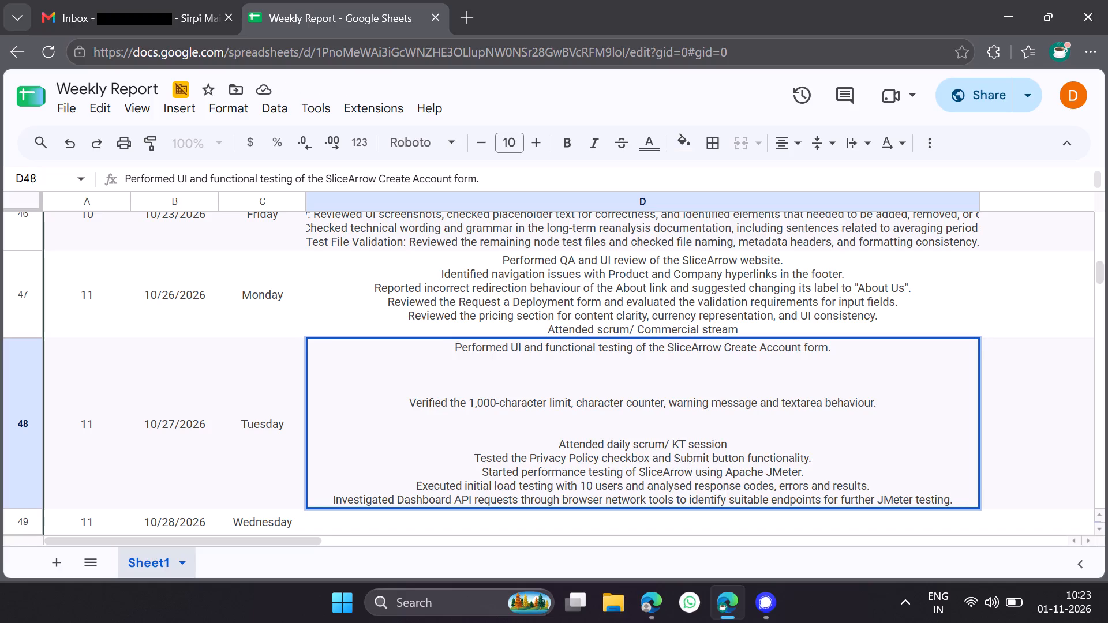
drag(882, 403, 525, 399)
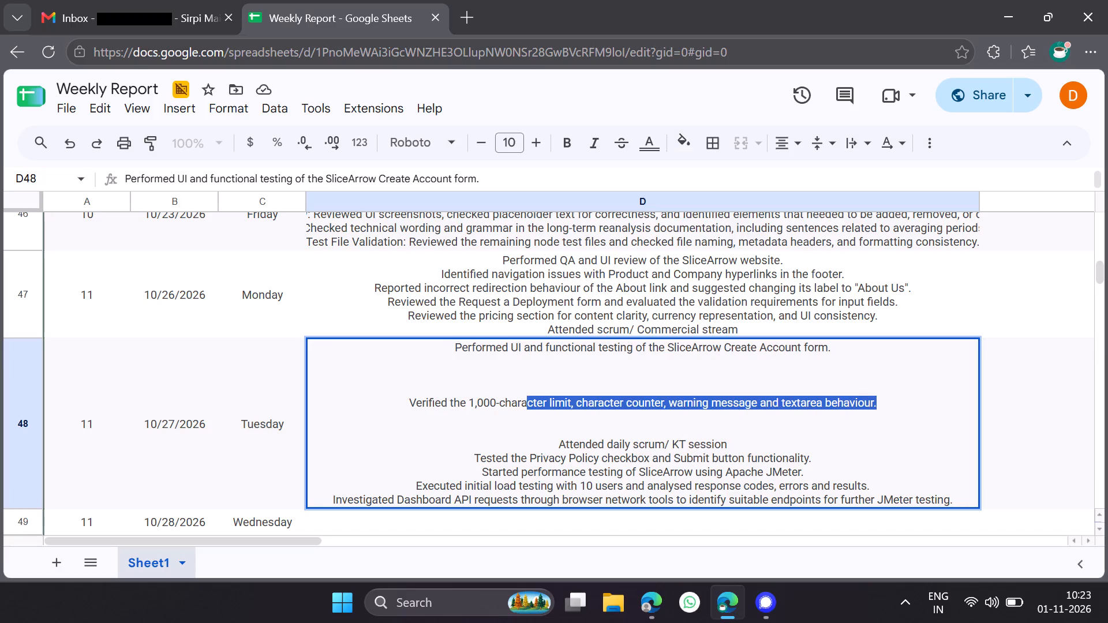
drag(525, 399, 400, 389)
key(BackSpace)
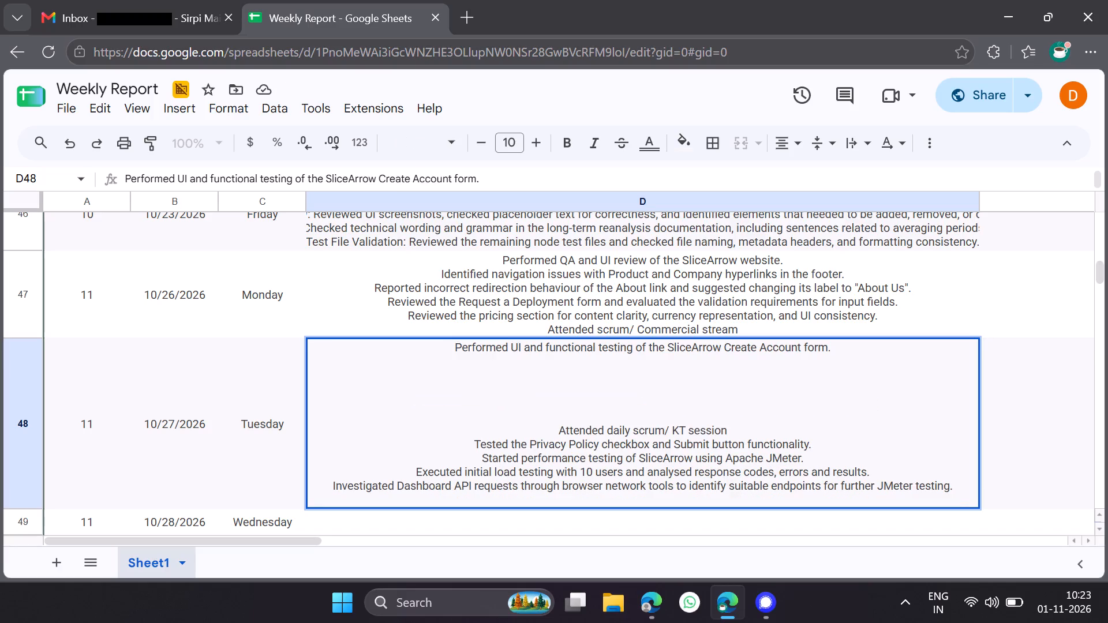
key(Down)
key(Down)
key(BackSpace)
key(BackSpace)
key(BackSpace)
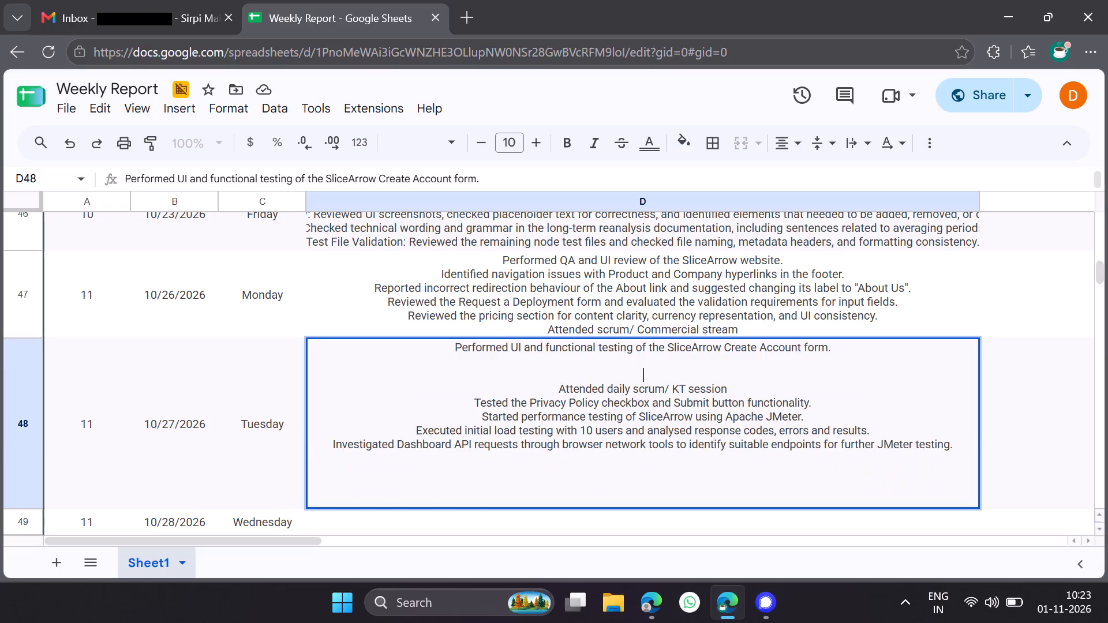
key(BackSpace)
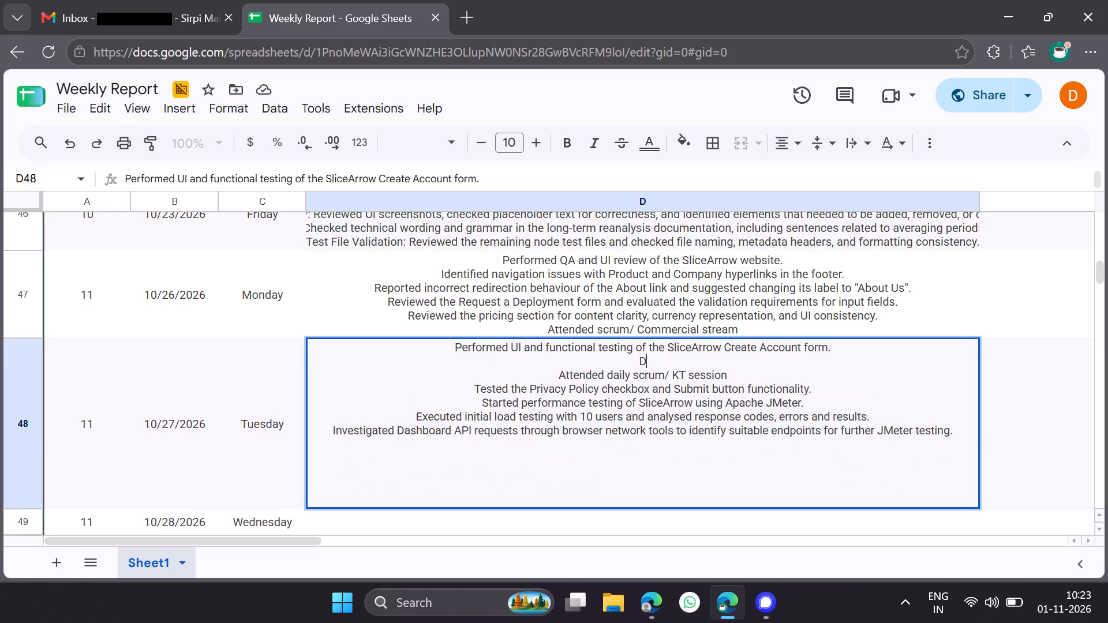
Add the line "Done testing of windbug and internal tickets related to wind project" above the attendance line in D48 and commit the cell.
text(one)
key(space)
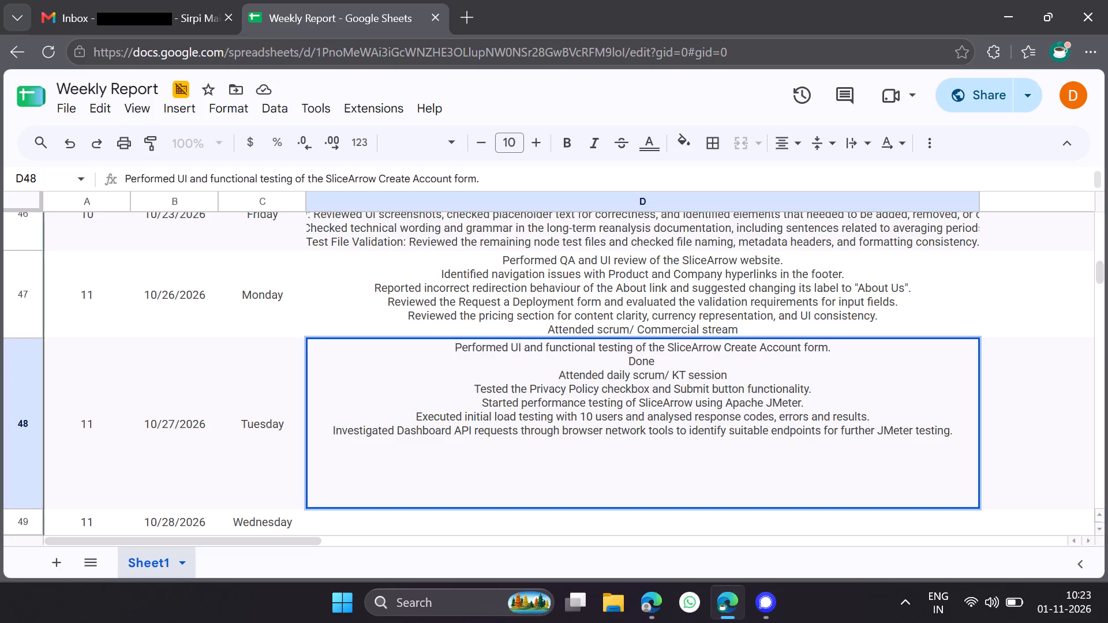
text(testing and)
key(space)
key(BackSpace)
key(BackSpace)
key(BackSpace)
key(BackSpace)
text(of windbug)
key(space)
text(and internal)
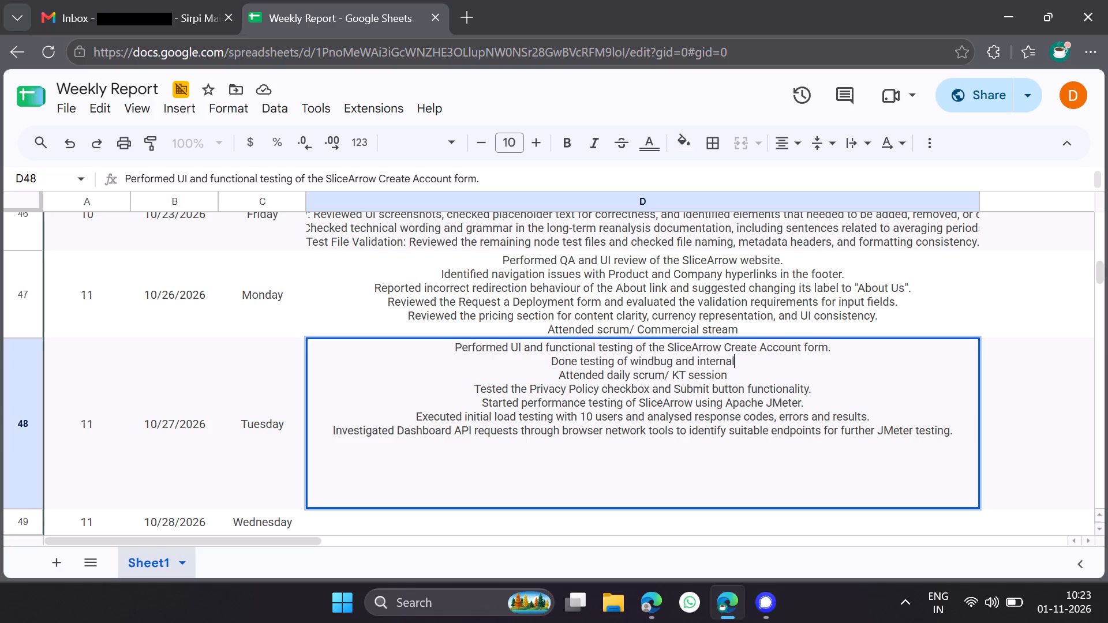
key(space)
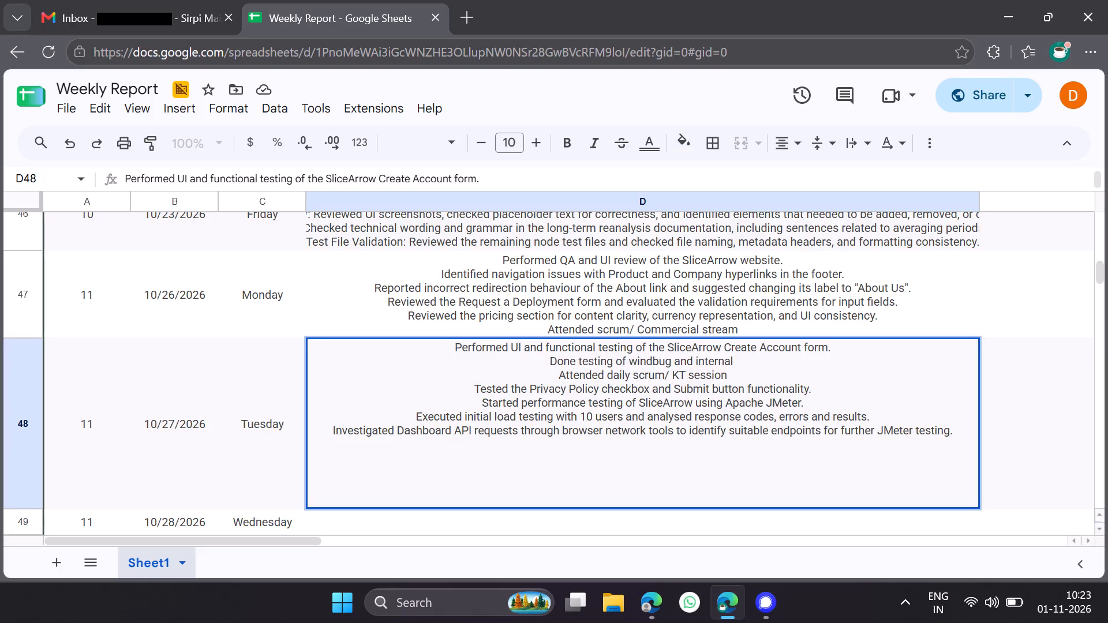
text(tickets related to wind)
key(space)
text(project)
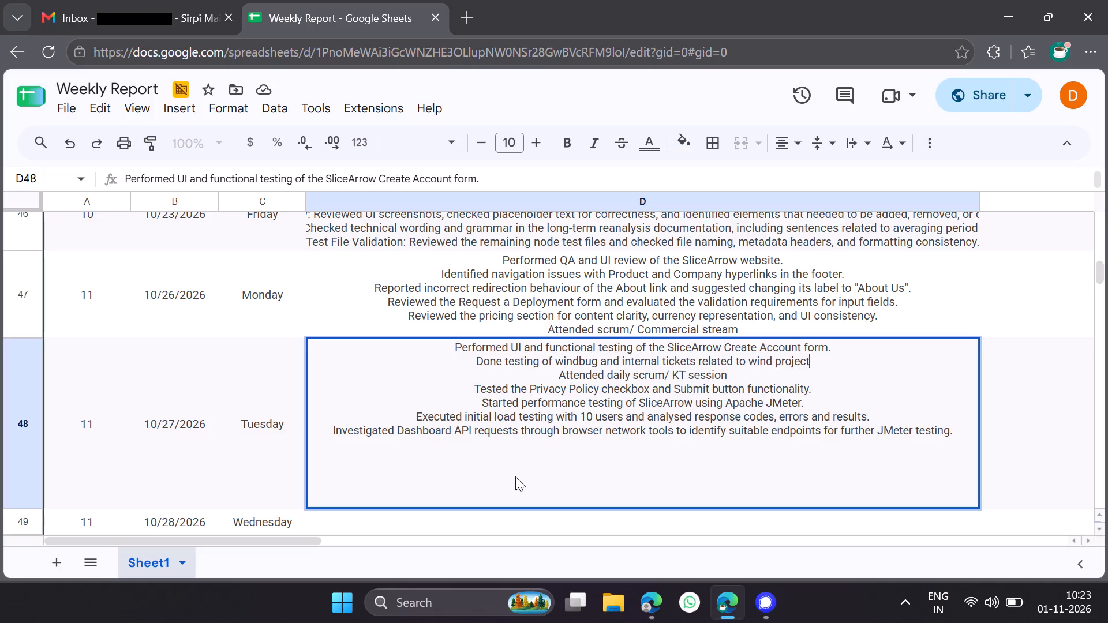
click(518, 493)
click(1060, 425)
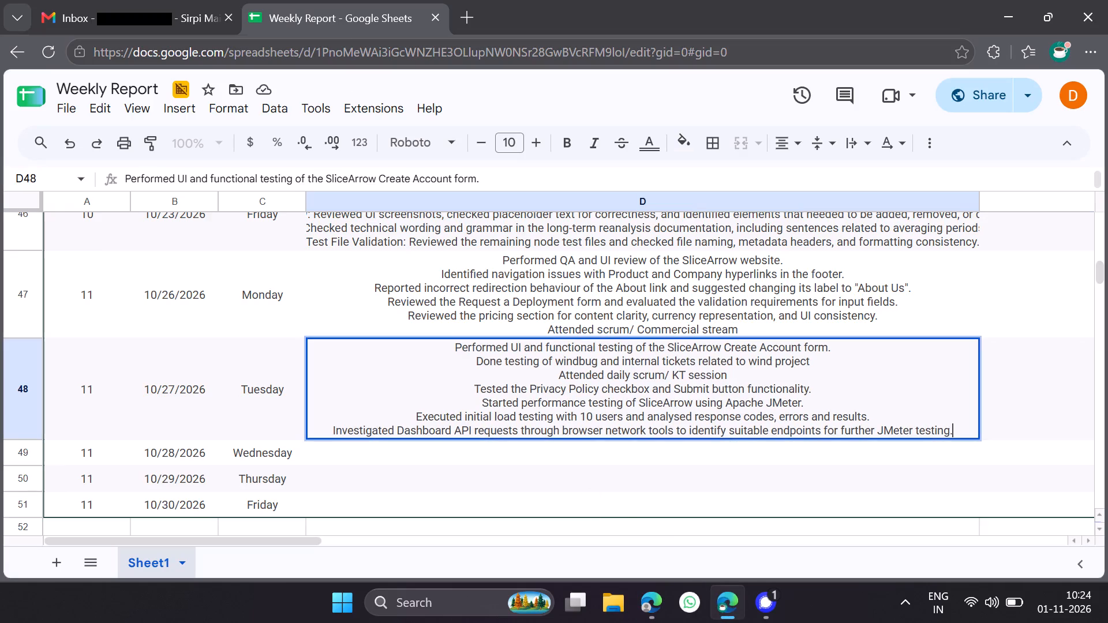
click(731, 365)
click(729, 378)
text(/)
key(space)
text(slicearrow meets)
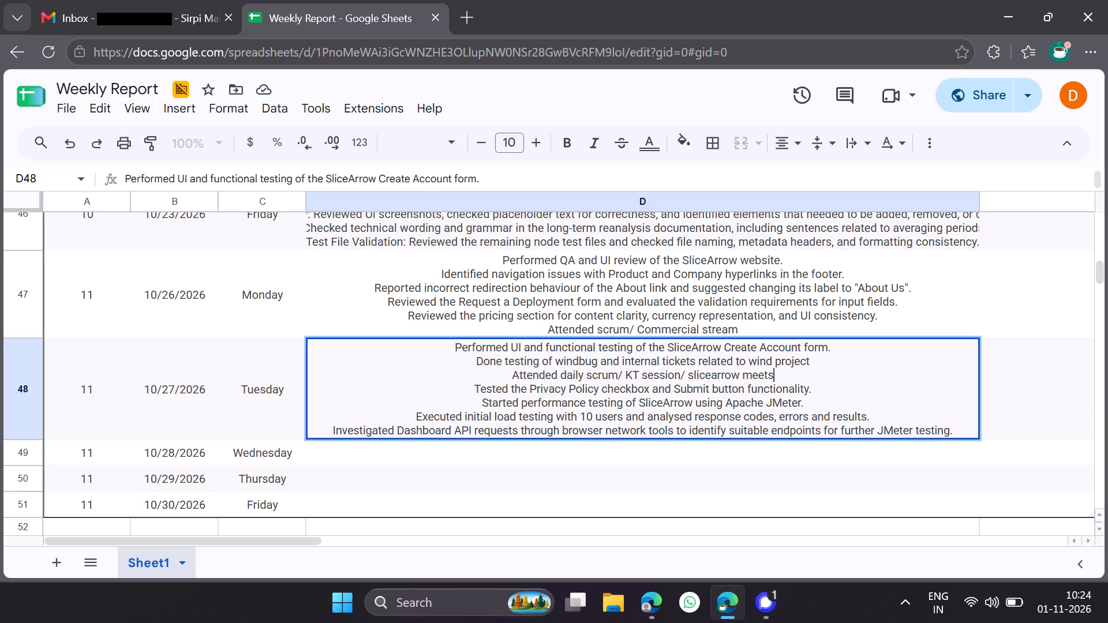
Append "/ slicearrow meet" to the Monday attendance line in D47.
double_click(793, 287)
text(/ slicearrow meets)
key(BackSpace)
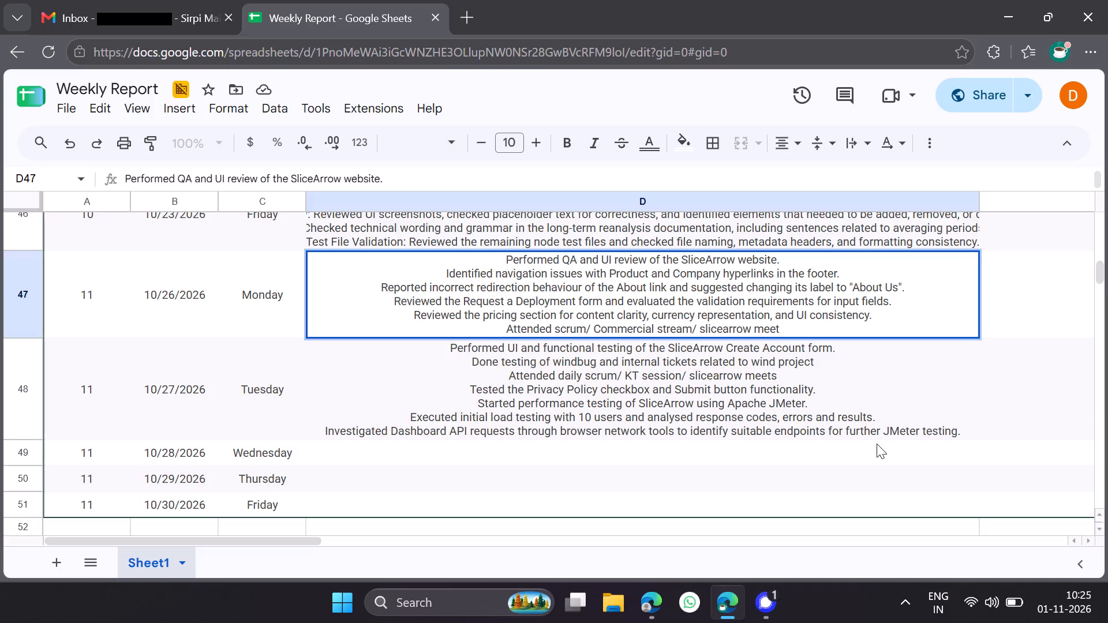
Paste the copied Wednesday work log into cell D49 for 10/28/2026.
click(795, 443)
double_click(792, 450)
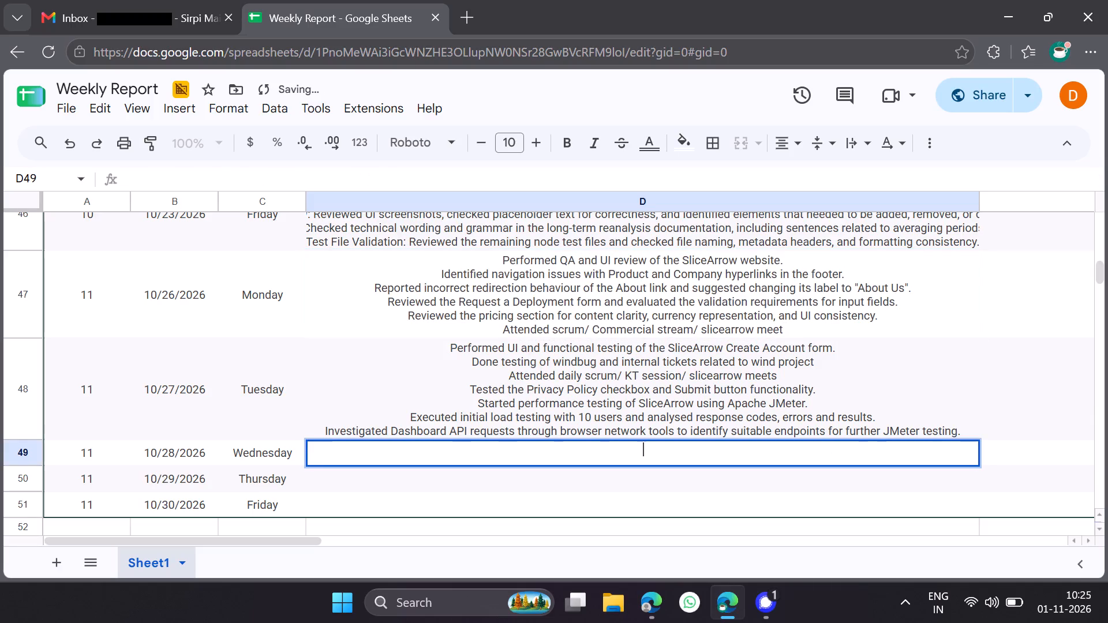
key(ctrl+v)
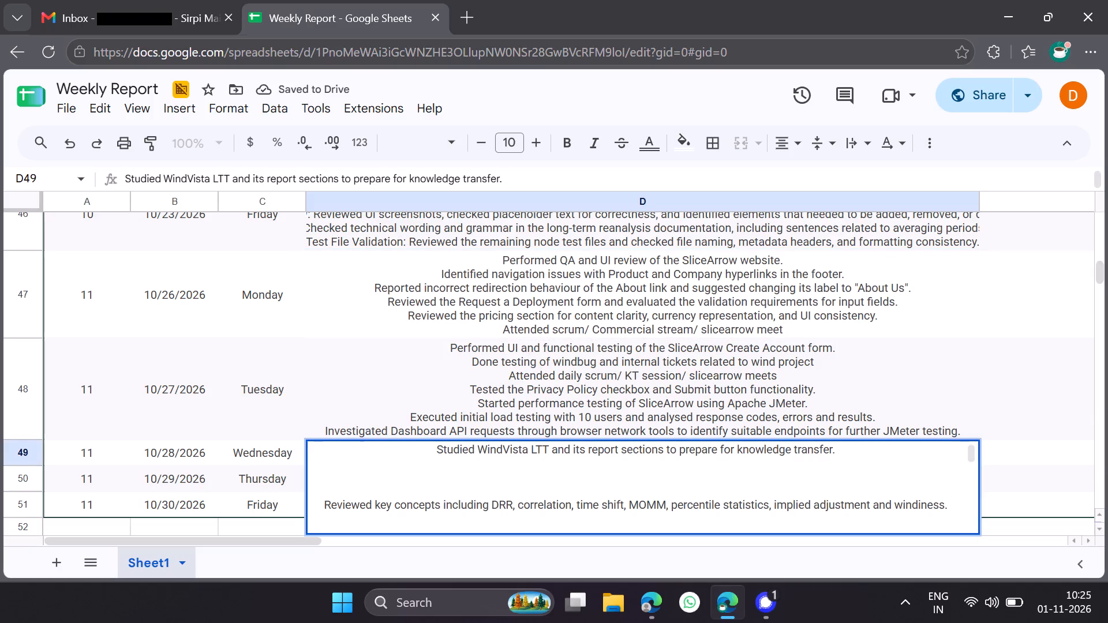
Remove the blank lines between the last three work log lines in D49, keeping each sentence on its own line.
scroll(667, 479, down, 3)
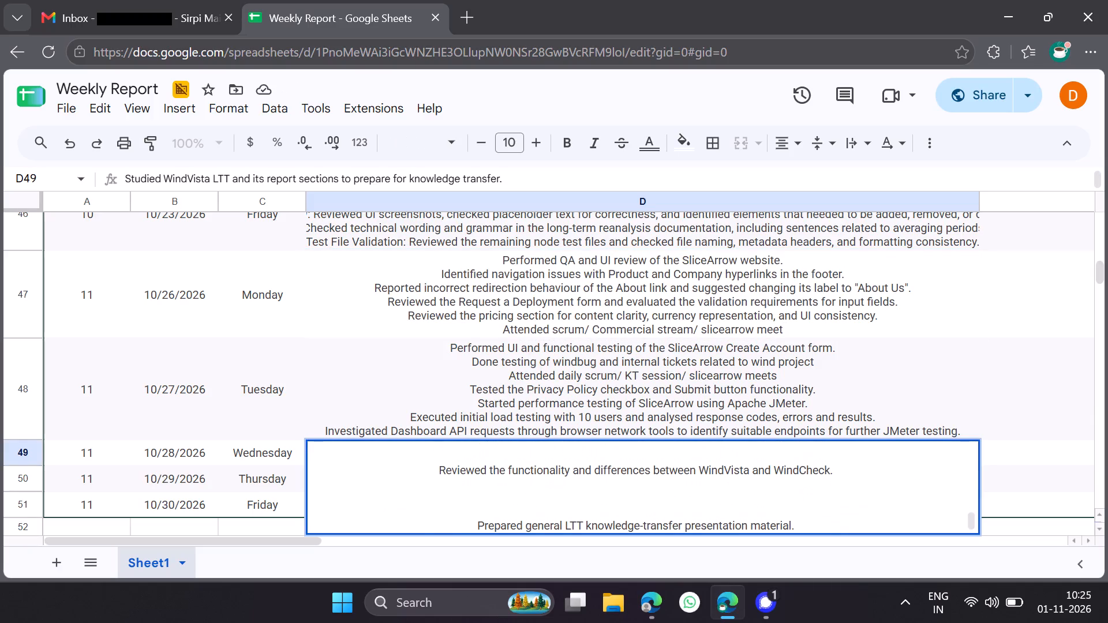
click(478, 524)
key(BackSpace)
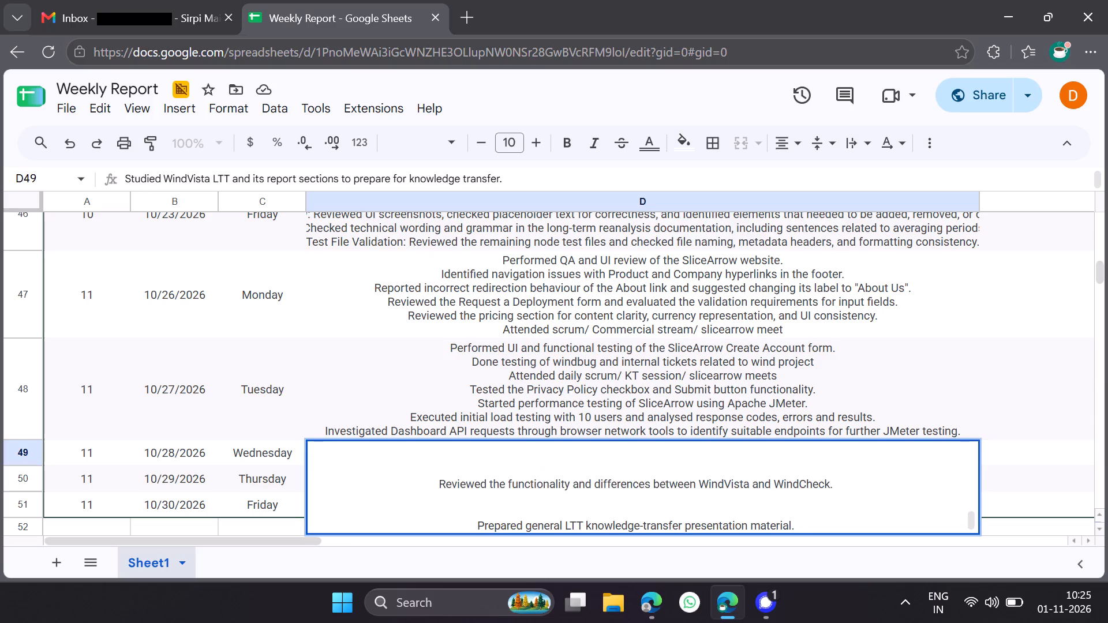
key(BackSpace)
key(BackSpace)
key(Up)
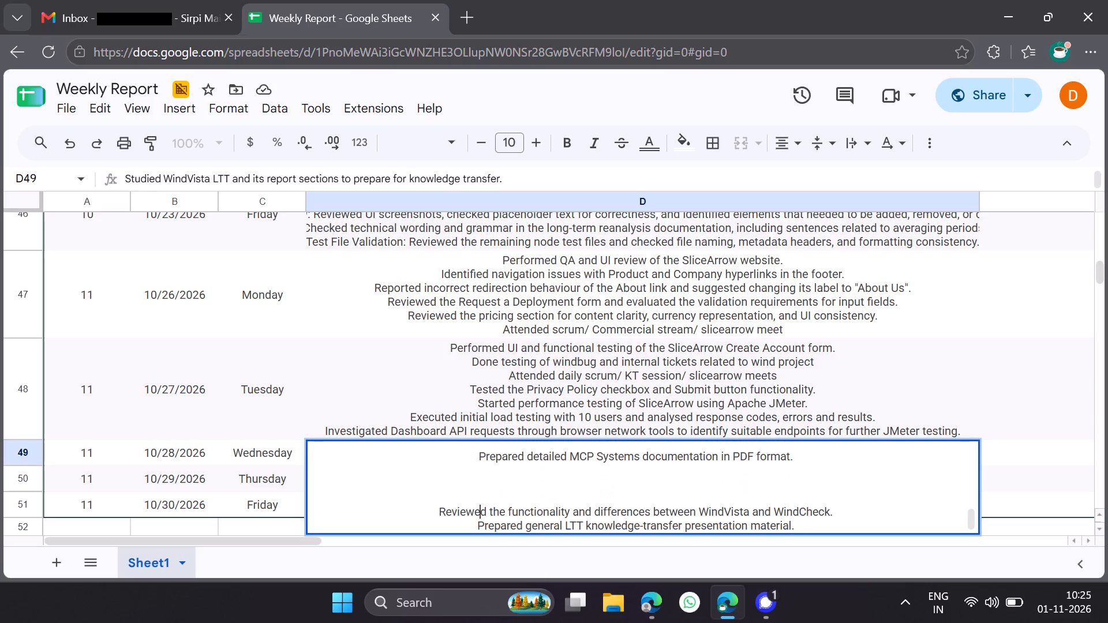
key(Left)
key(Left)
key(Left)
key(Left)
key(Left)
key(Left)
key(Left)
key(BackSpace)
key(BackSpace)
key(BackSpace)
key(BackSpace)
key(shift+Return)
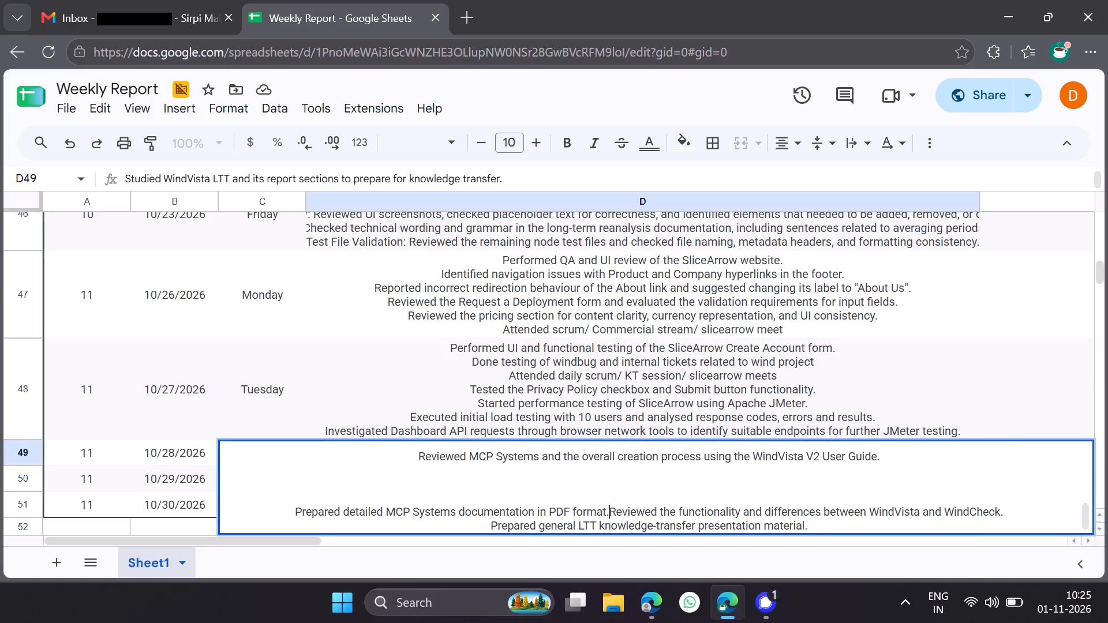
double_click(622, 500)
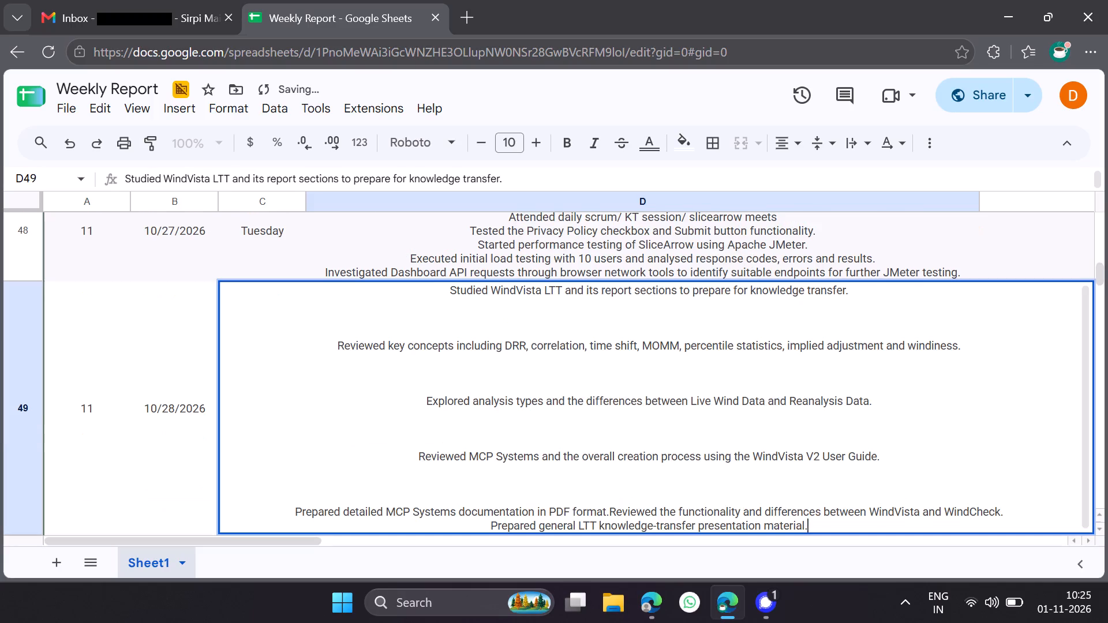
click(608, 515)
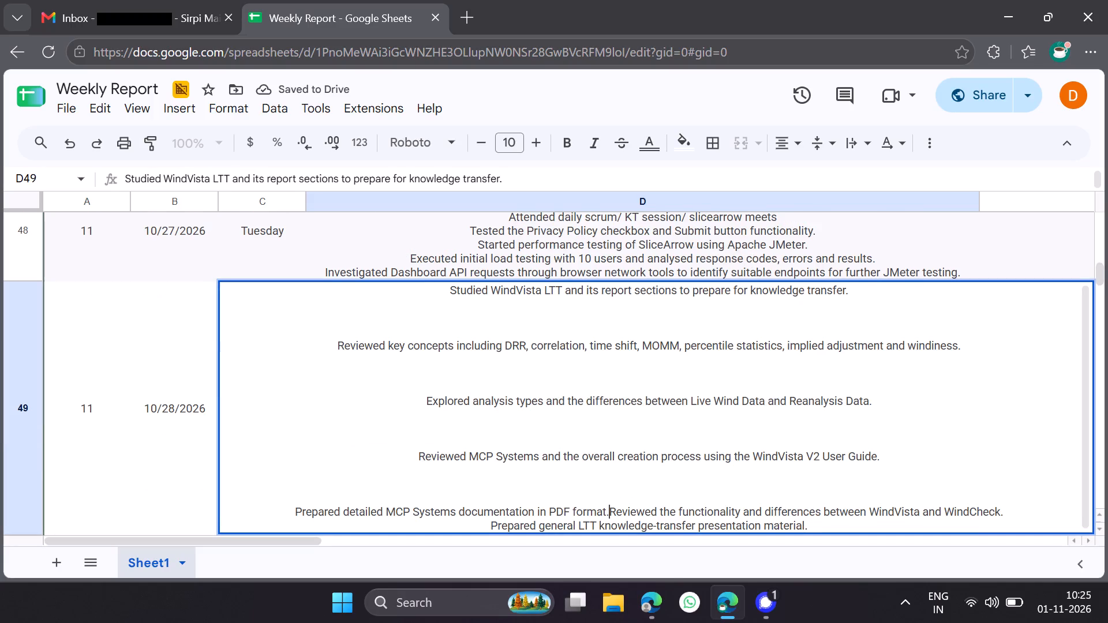
key(alt+Return)
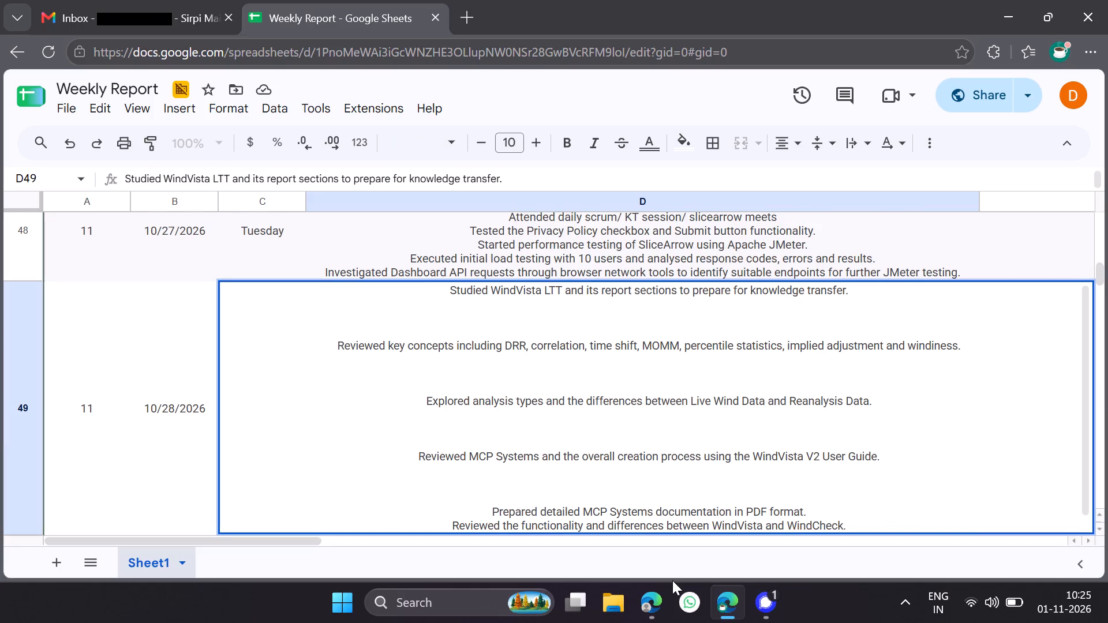
Remove the remaining blank lines between the Wednesday log lines in D49, from the MCP Systems documentation line up to the first line.
key(Up)
key(Up)
key(Down)
key(BackSpace)
key(BackSpace)
key(BackSpace)
key(Up)
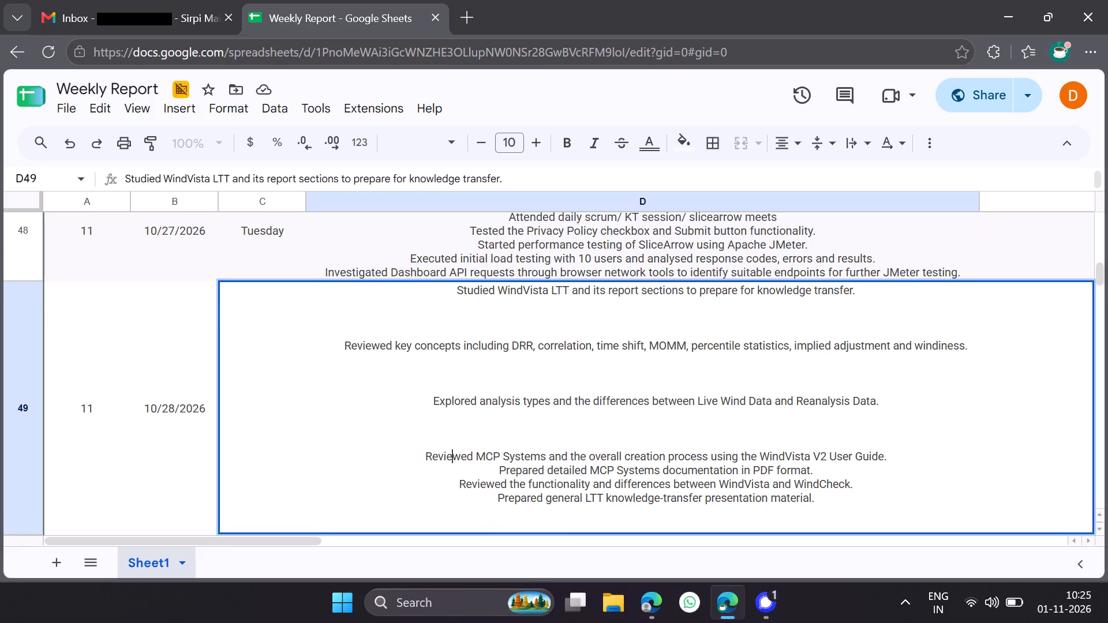
key(Up)
key(BackSpace)
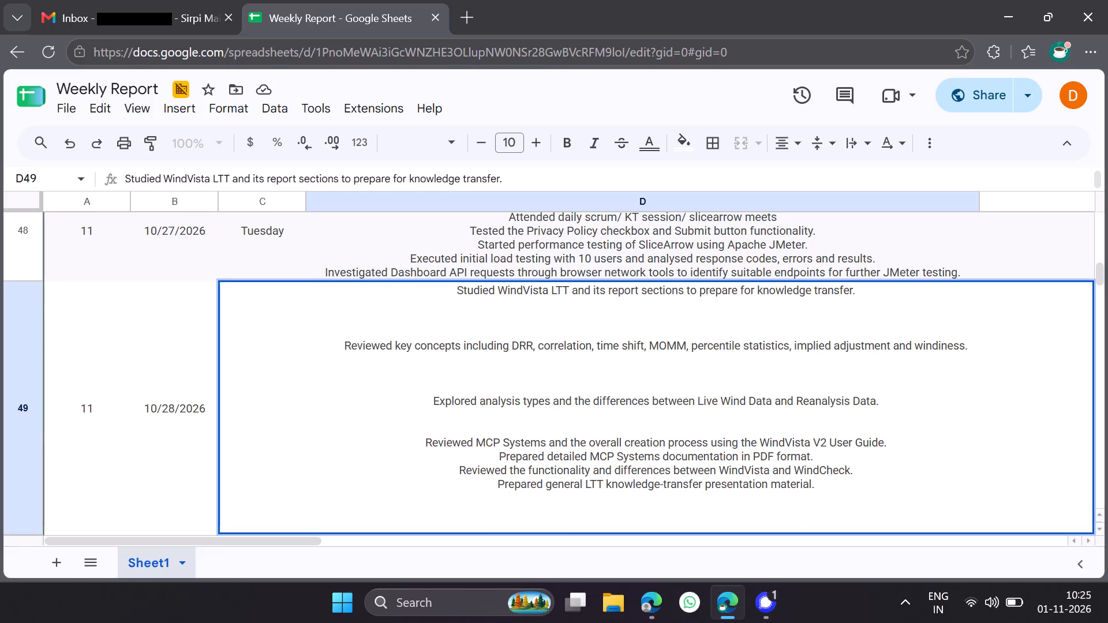
key(BackSpace)
key(BackSpace)
key(Up)
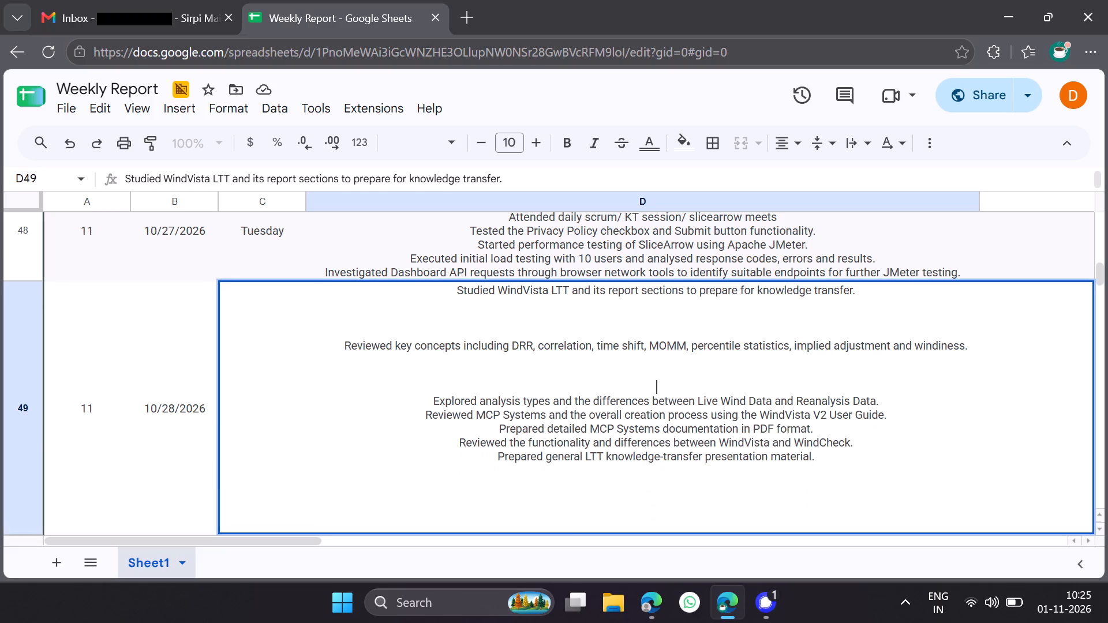
key(BackSpace)
key(BackSpace)
key(BackSpace)
key(Up)
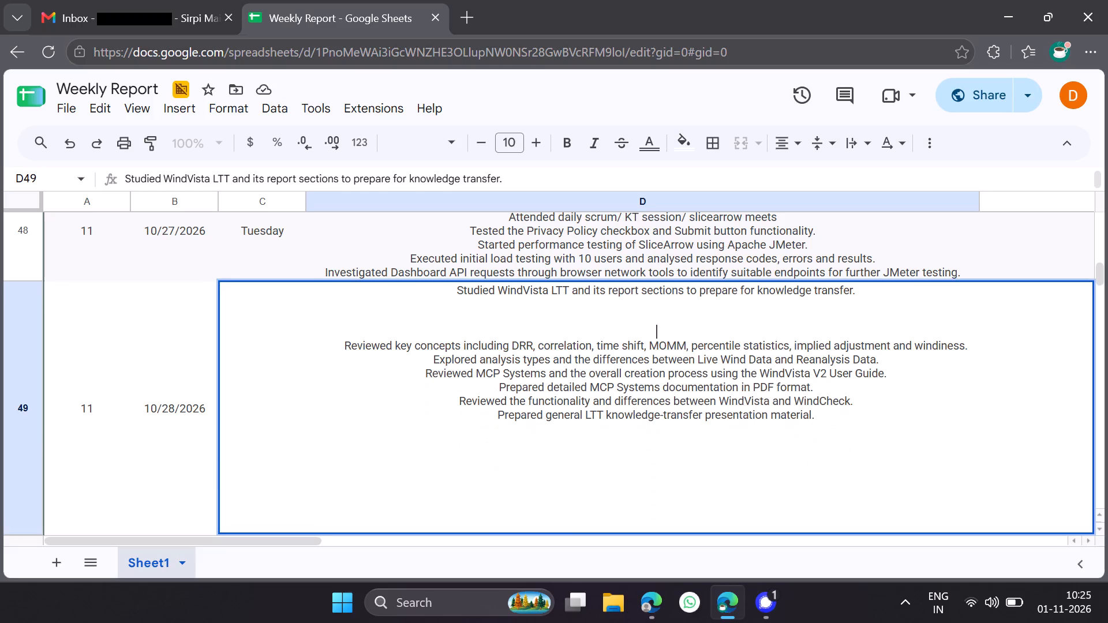
key(BackSpace)
key(BackSpace)
key(BackSpace)
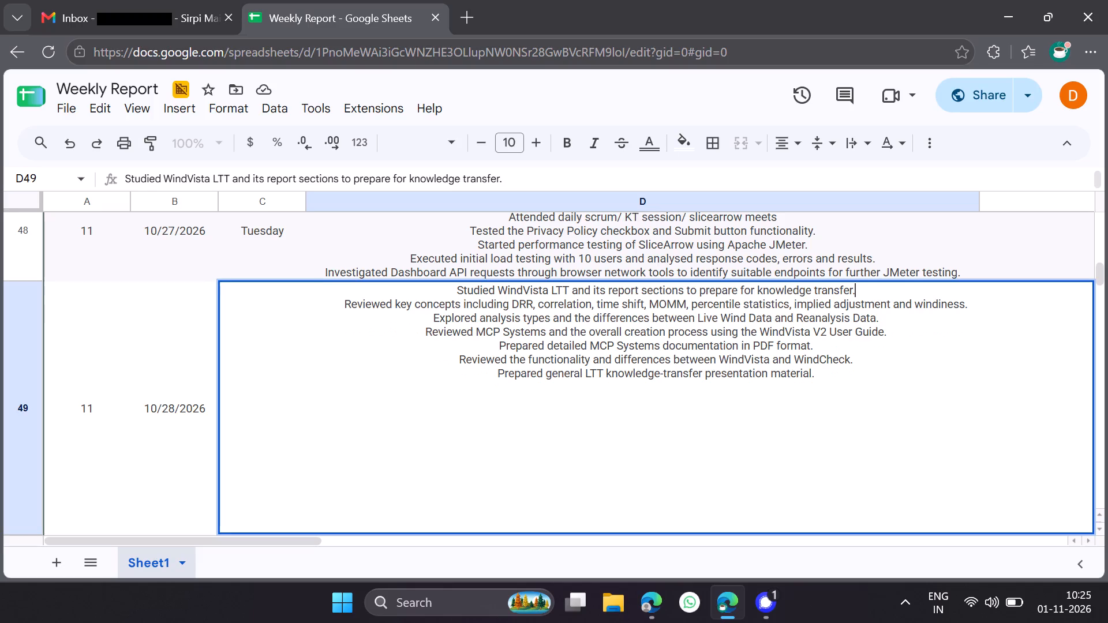
Add a final line "Attended scrum/ development stream/ slicearrow meet" to the Wednesday entry in D49.
click(852, 378)
key(alt+Return)
text(ttended)
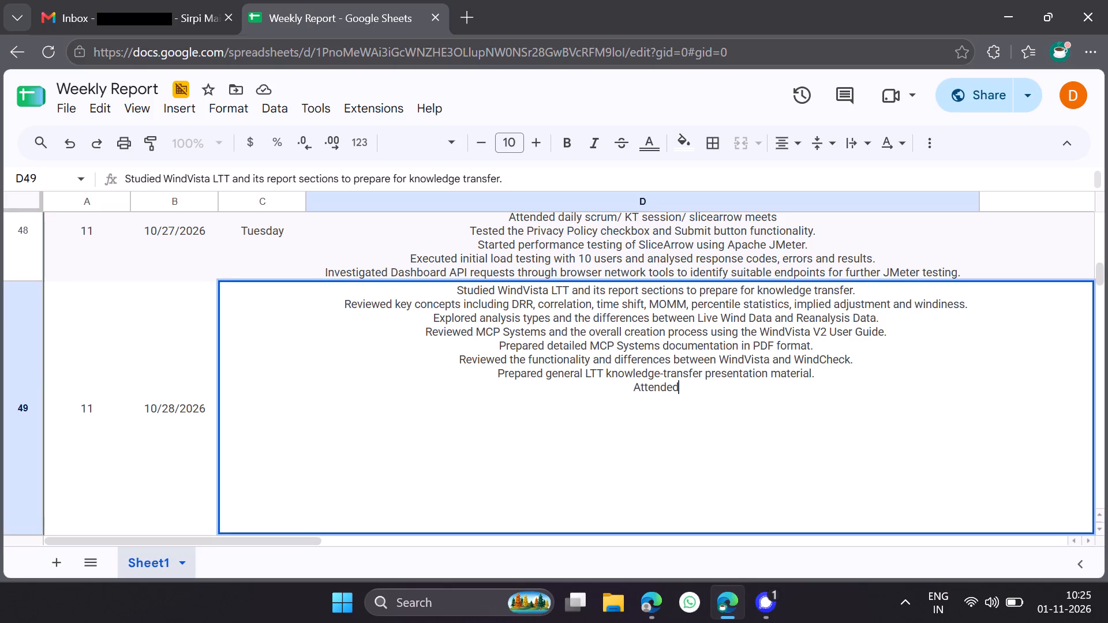
key(space)
text(scrum)
text(/)
key(space)
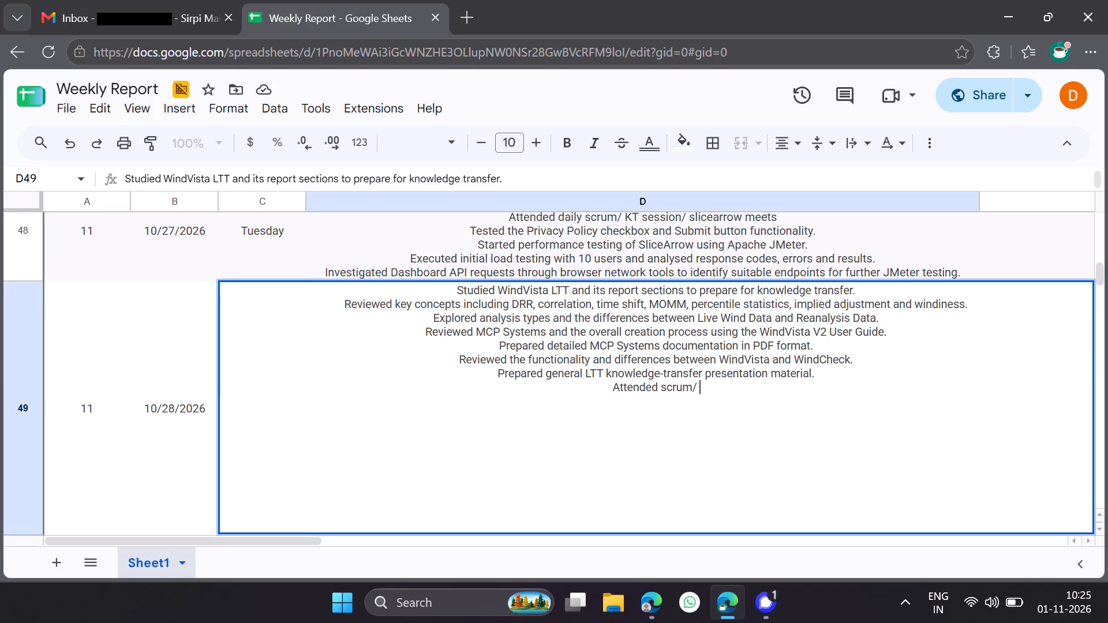
text(development stream/)
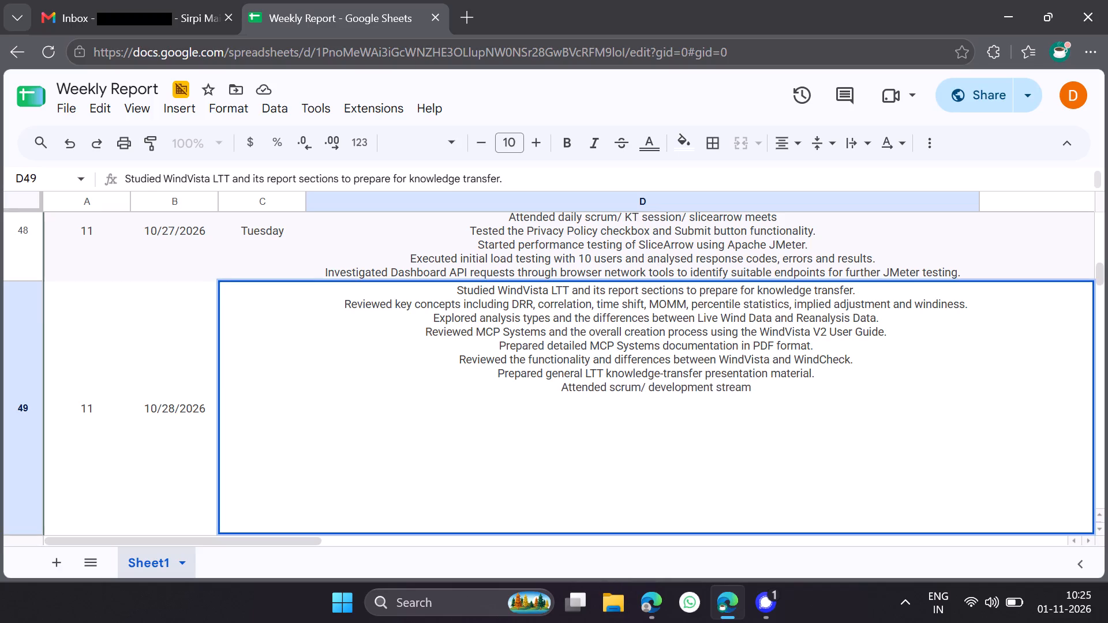
key(space)
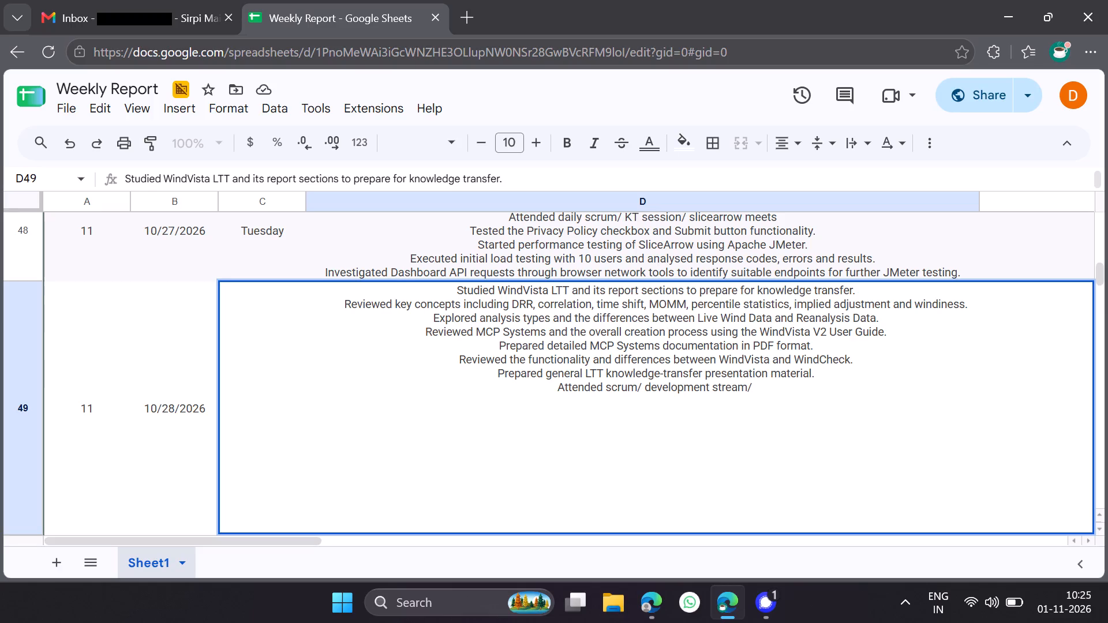
text(slicearrow meet)
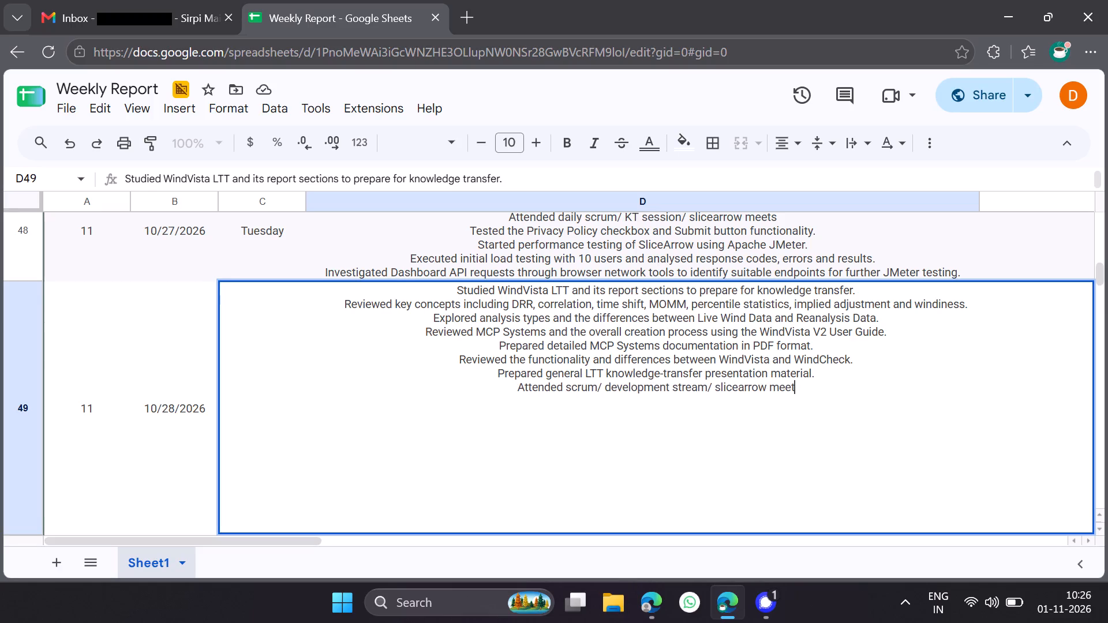
click(157, 348)
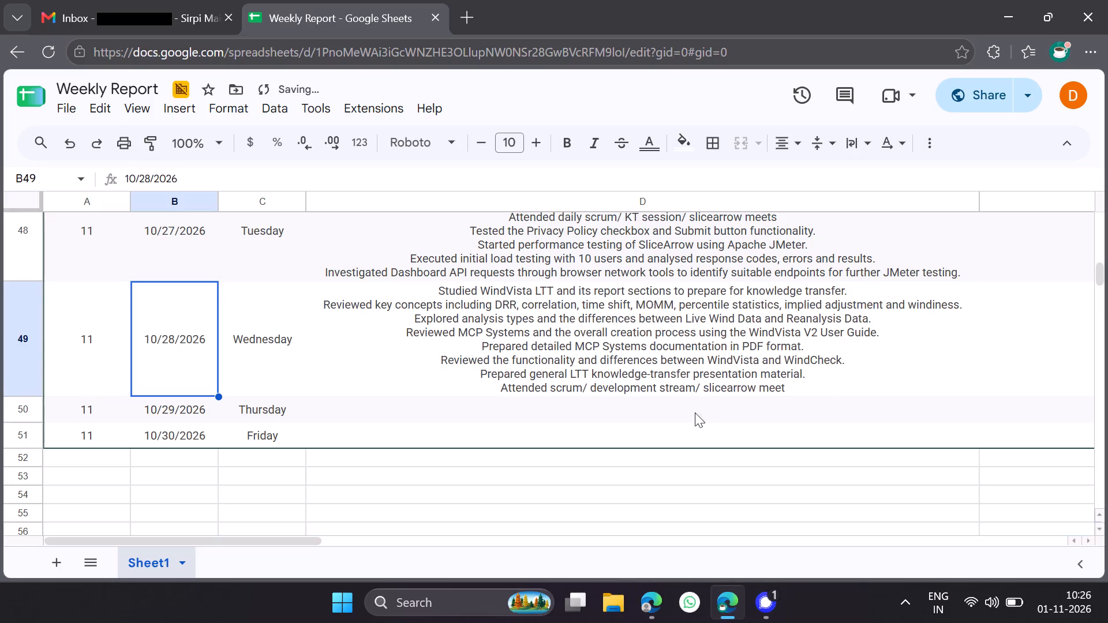
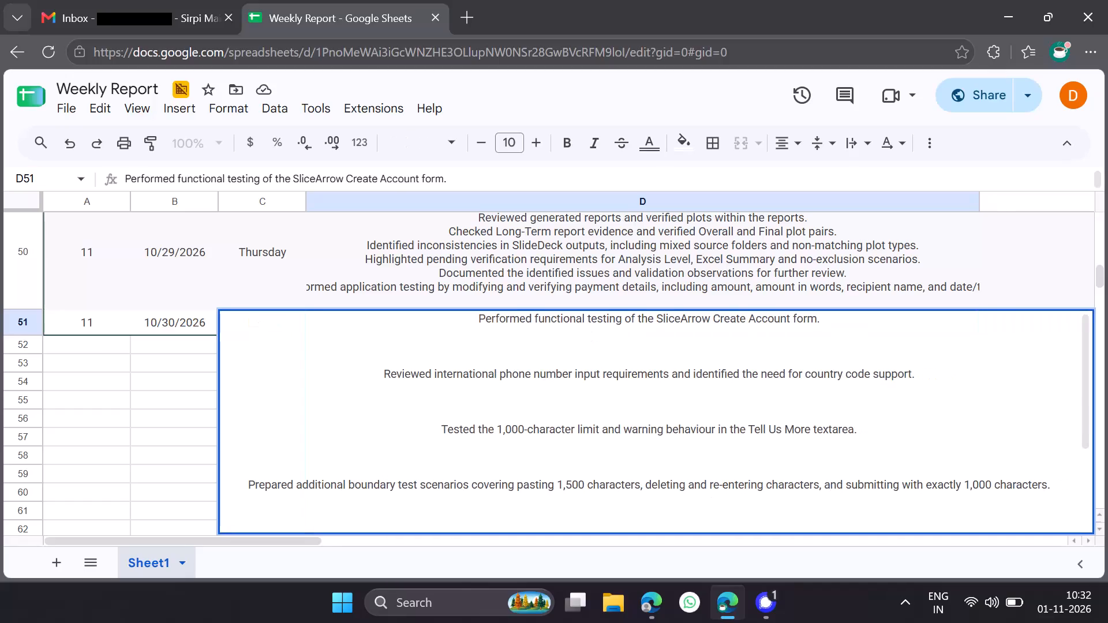
Remove the blank lines in the Friday 10/30/2026 entry from the 1,000-character limit line down to the last line.
scroll(466, 427, down, 5)
click(407, 521)
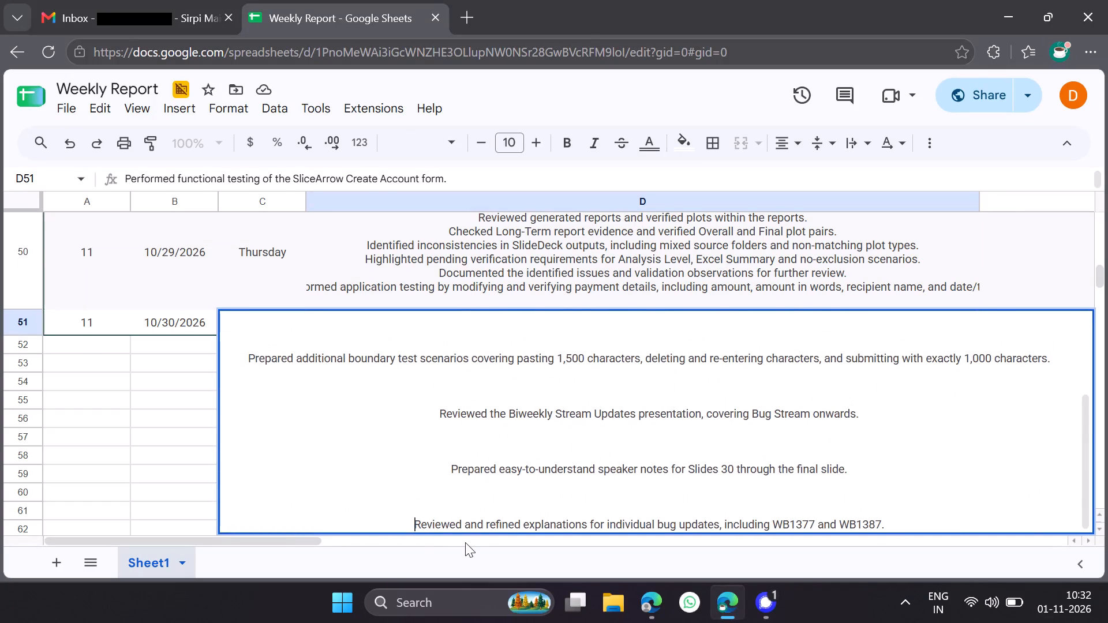
key(BackSpace)
key(BackSpace)
key(BackSpace)
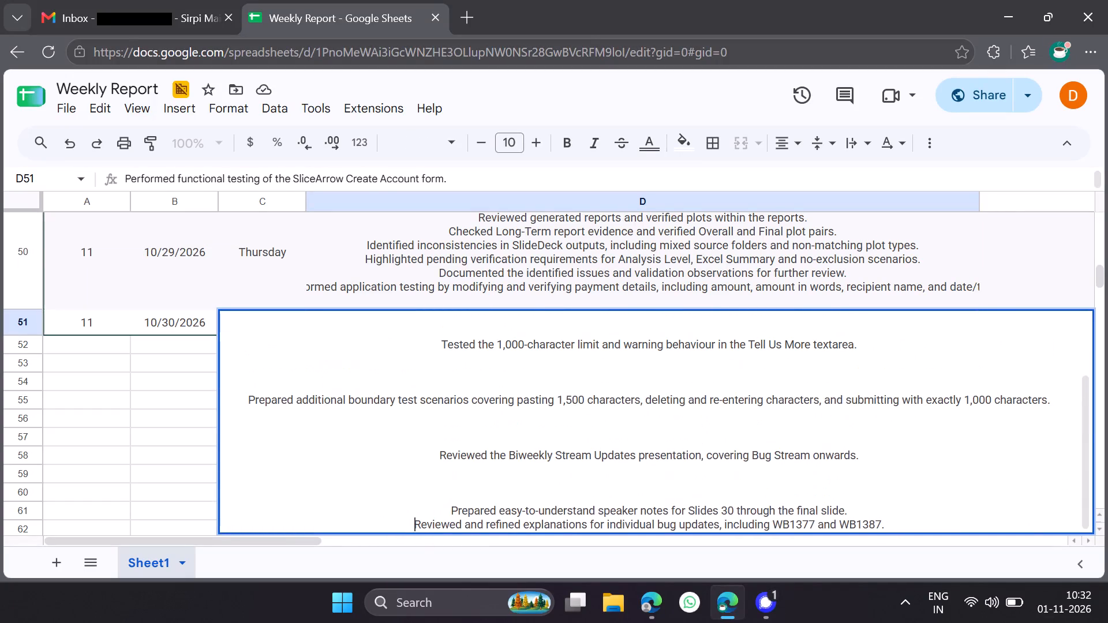
key(Up)
key(BackSpace)
key(BackSpace)
key(BackSpace)
key(Up)
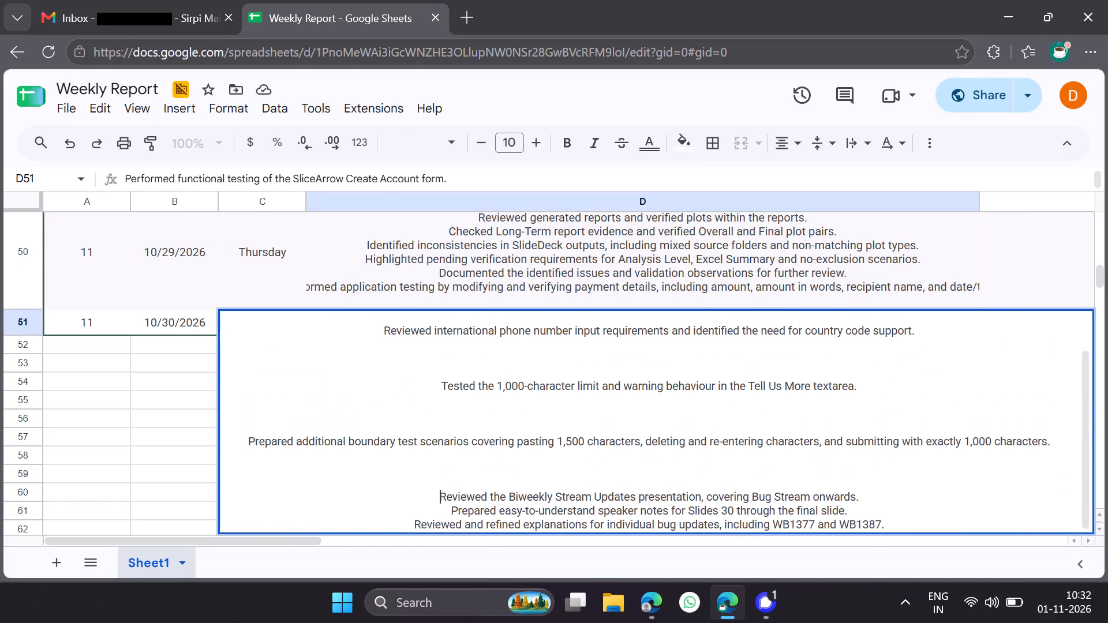
key(BackSpace)
key(BackSpace)
key(BackSpace)
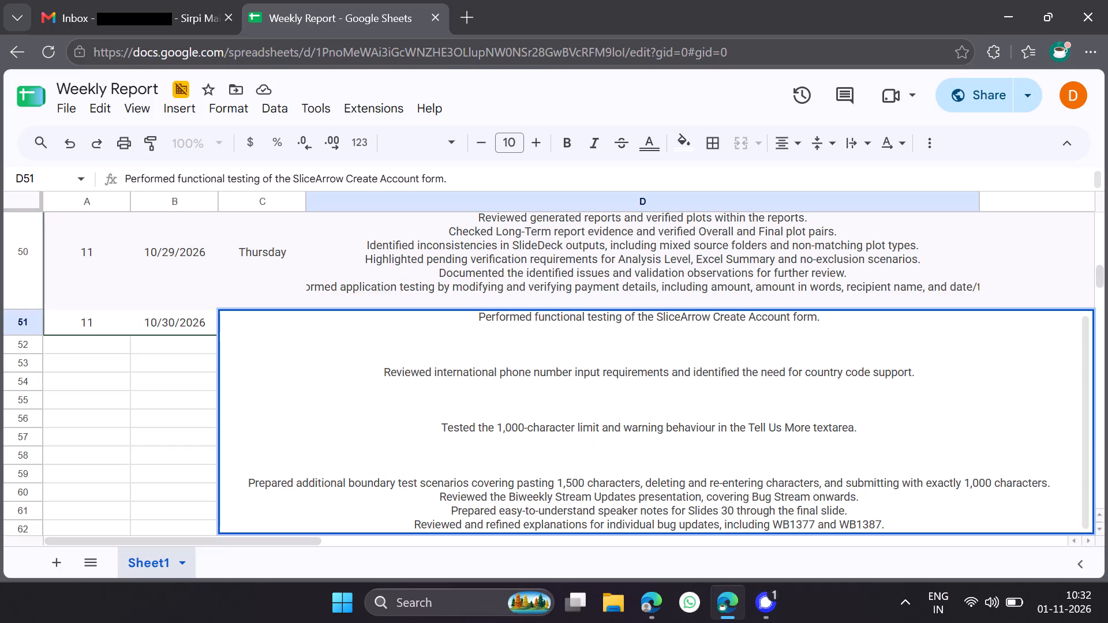
click(572, 463)
key(BackSpace)
key(BackSpace)
key(BackSpace)
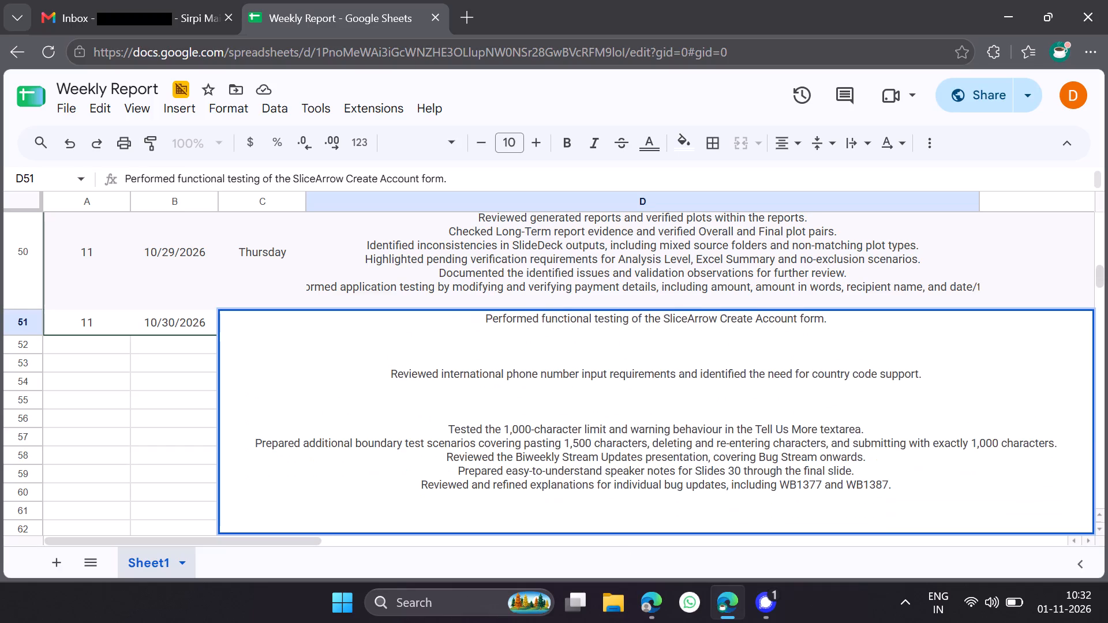
Delete the line about testing the 1,000-character limit in the Tell Us More textarea, along with the blank lines above it.
key(Up)
drag(447, 426, 866, 431)
key(BackSpace)
key(BackSpace)
key(BackSpace)
key(BackSpace)
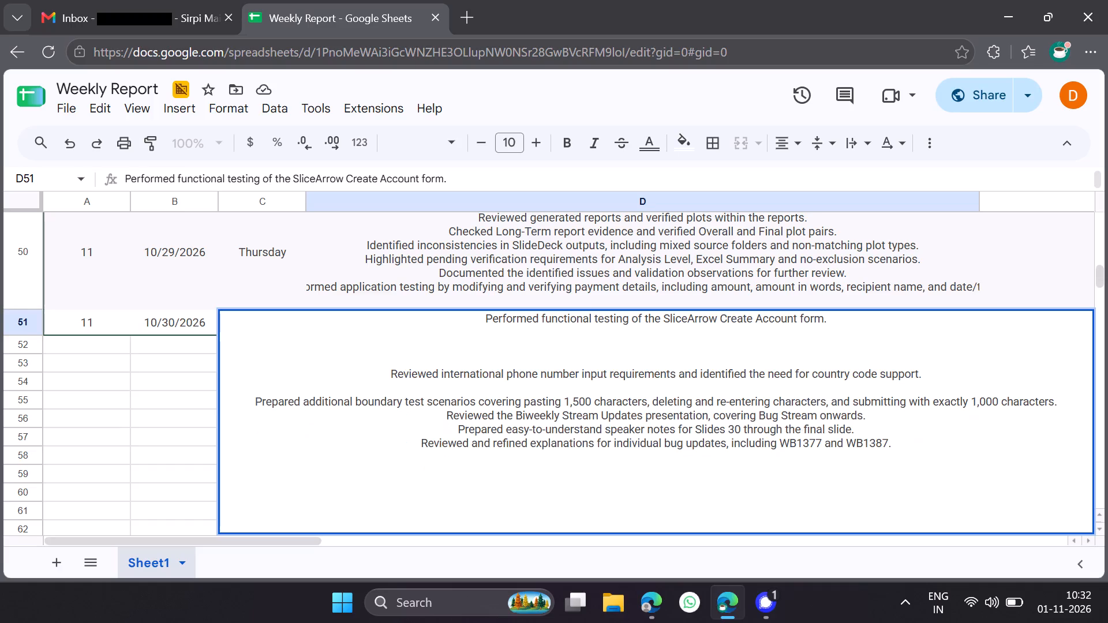
key(BackSpace)
Remove the blank lines between the Create Account form line and the international phone number line.
key(Up)
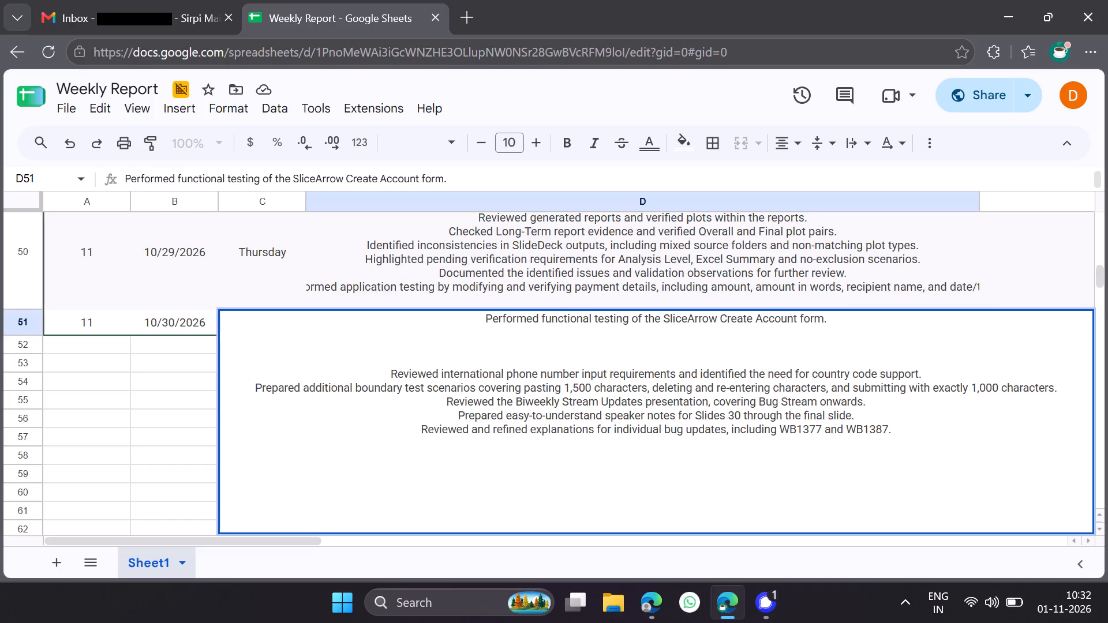
key(BackSpace)
key(BackSpace)
key(BackSpace)
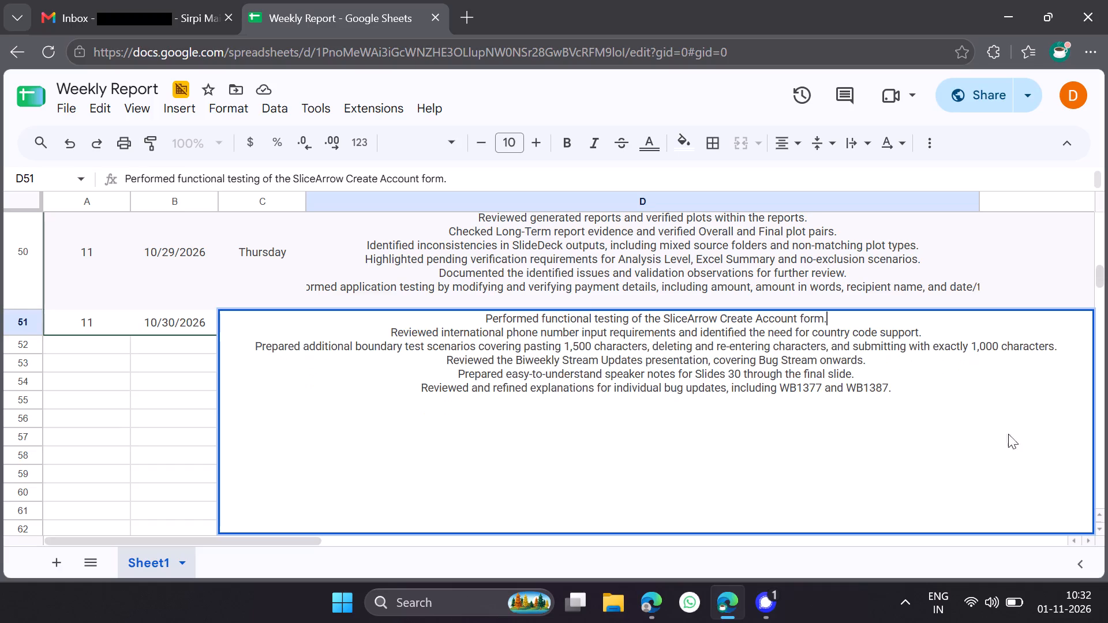
Shorten the last line of the Friday entry to "Reviewed and refined explanations for individual bug updates".
drag(925, 389, 785, 400)
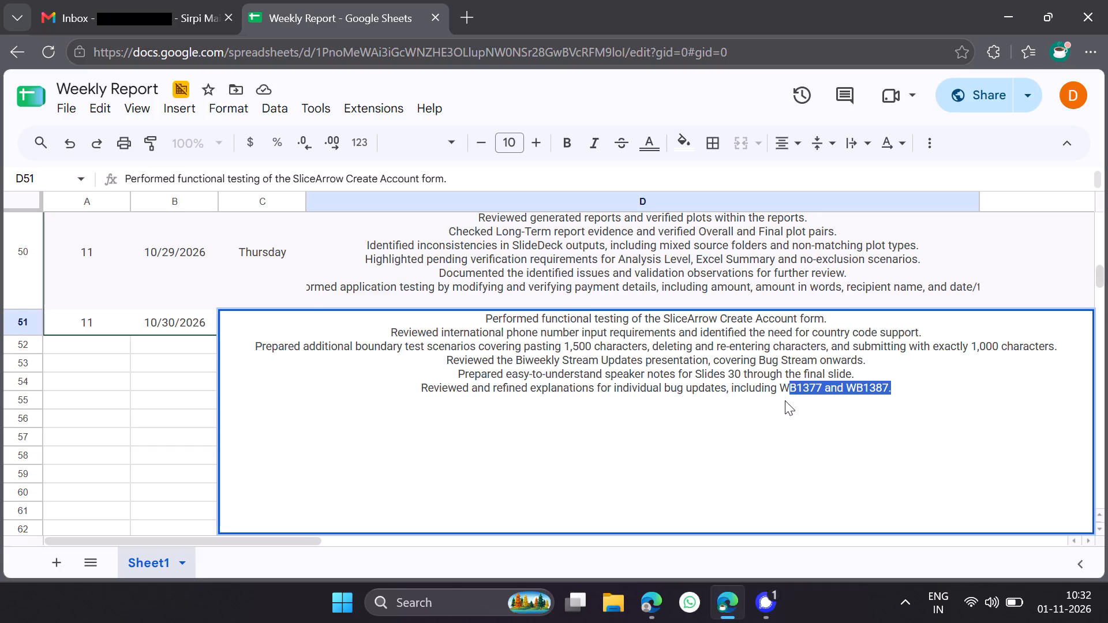
drag(785, 400, 727, 401)
key(BackSpace)
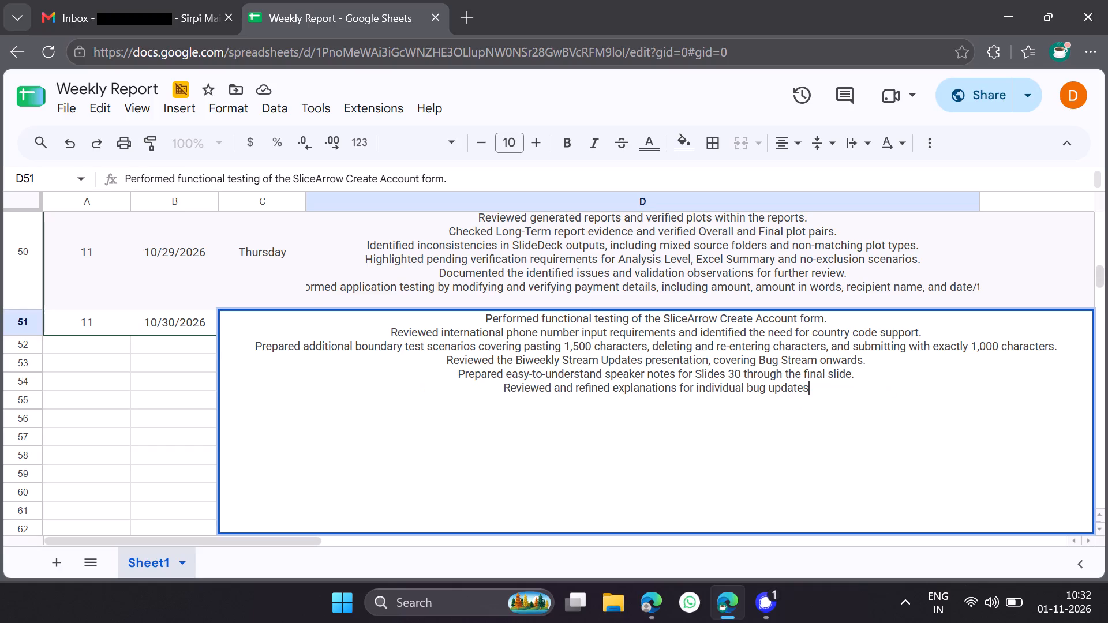
Add the closing line "Attended scrum/ biweekly/ bug stream" to the Friday 10/30/2026 entry.
key(alt+Return)
text(ttended)
key(space)
key(BackSpace)
text(scrum)
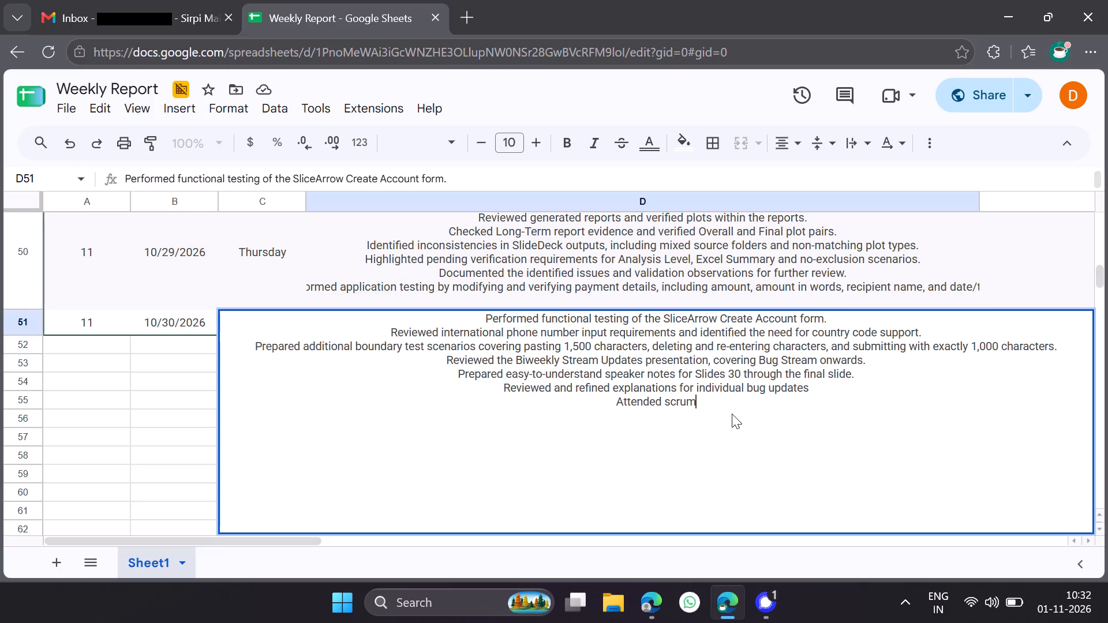
text(/)
key(space)
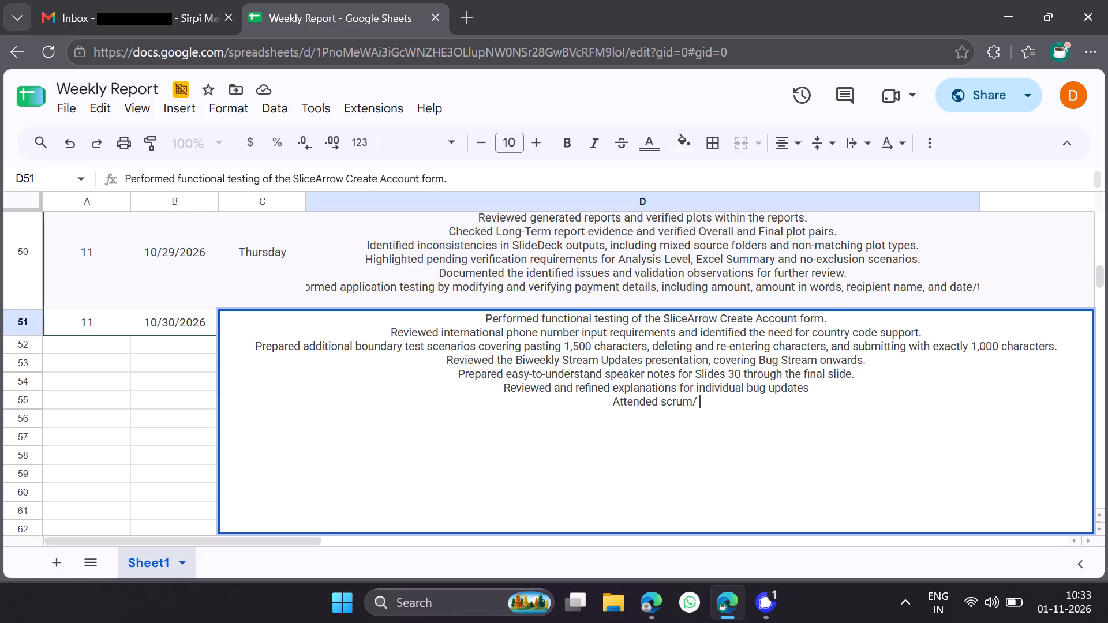
text(biweekly)
key(space)
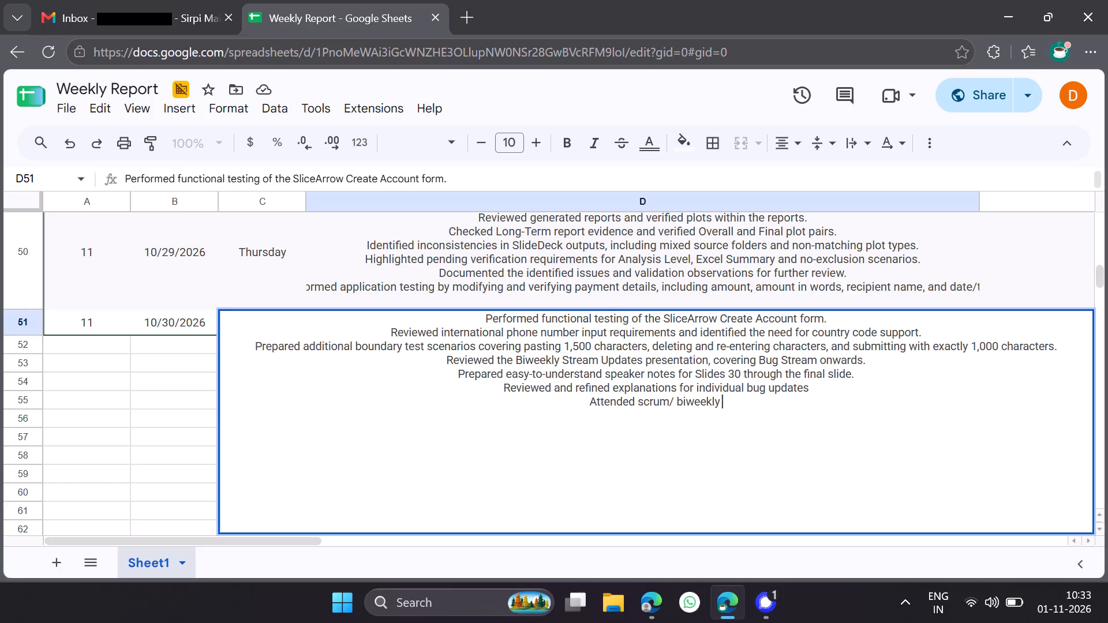
key(BackSpace)
text(/)
key(space)
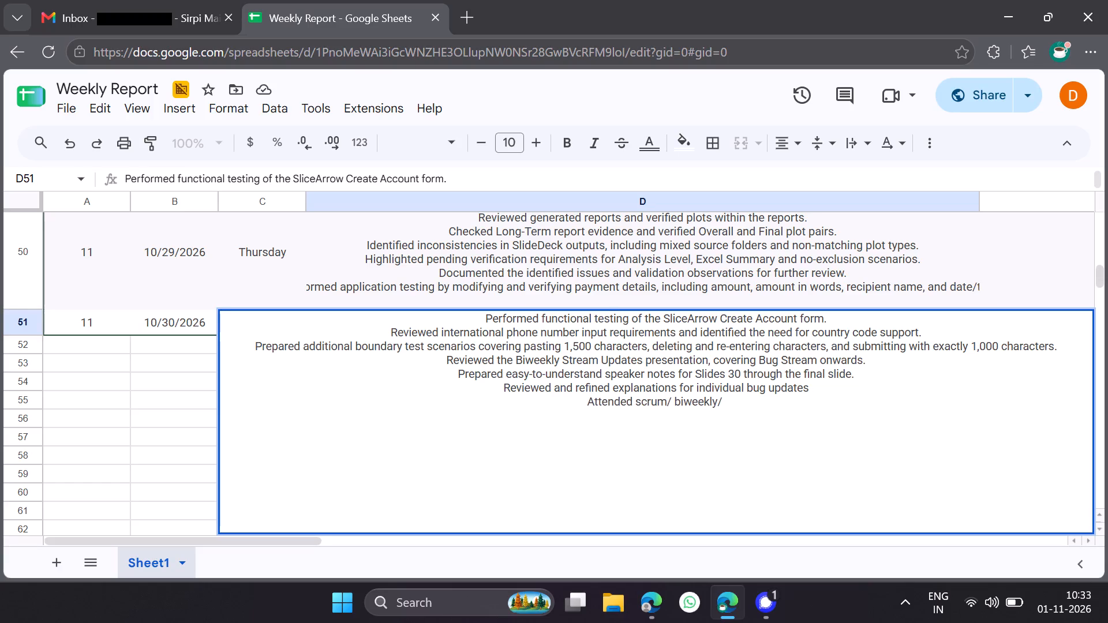
text(bug)
key(space)
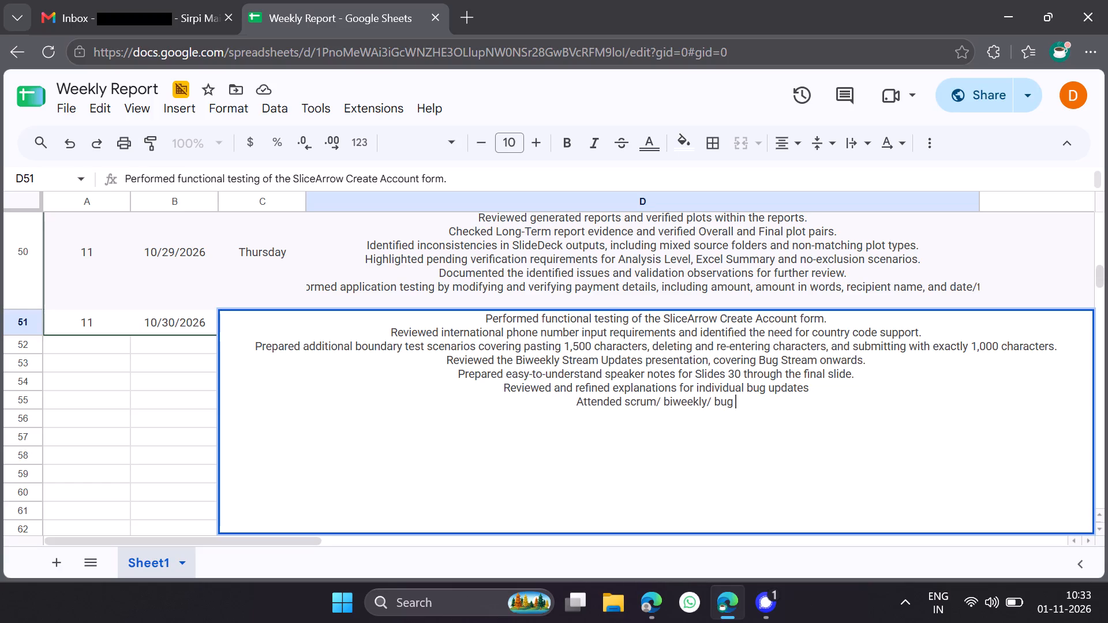
text(stream)
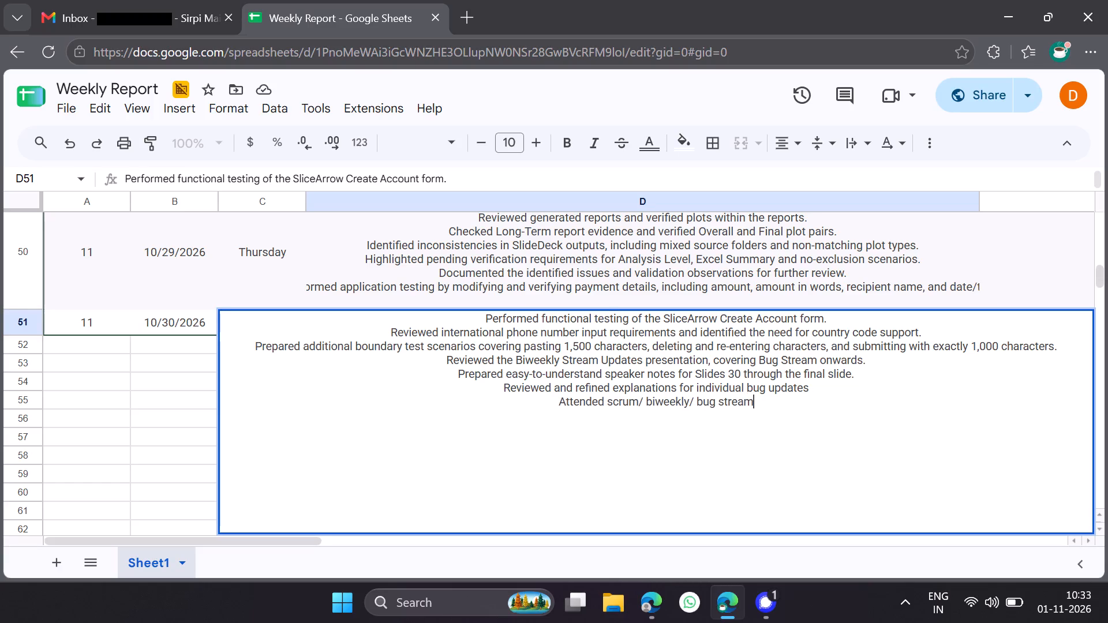
click(872, 359)
click(809, 421)
click(169, 414)
Add Pavani after Rakesh in column E of the Friday 10/30/2026 row.
scroll(814, 456, left, 5)
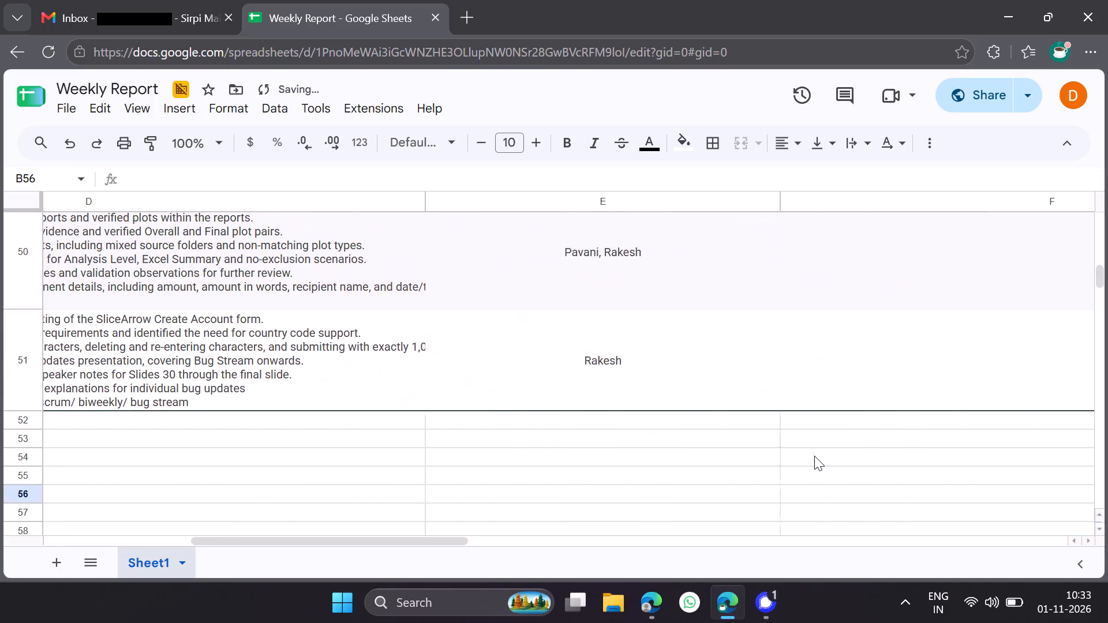
scroll(814, 456, right, 1)
double_click(742, 382)
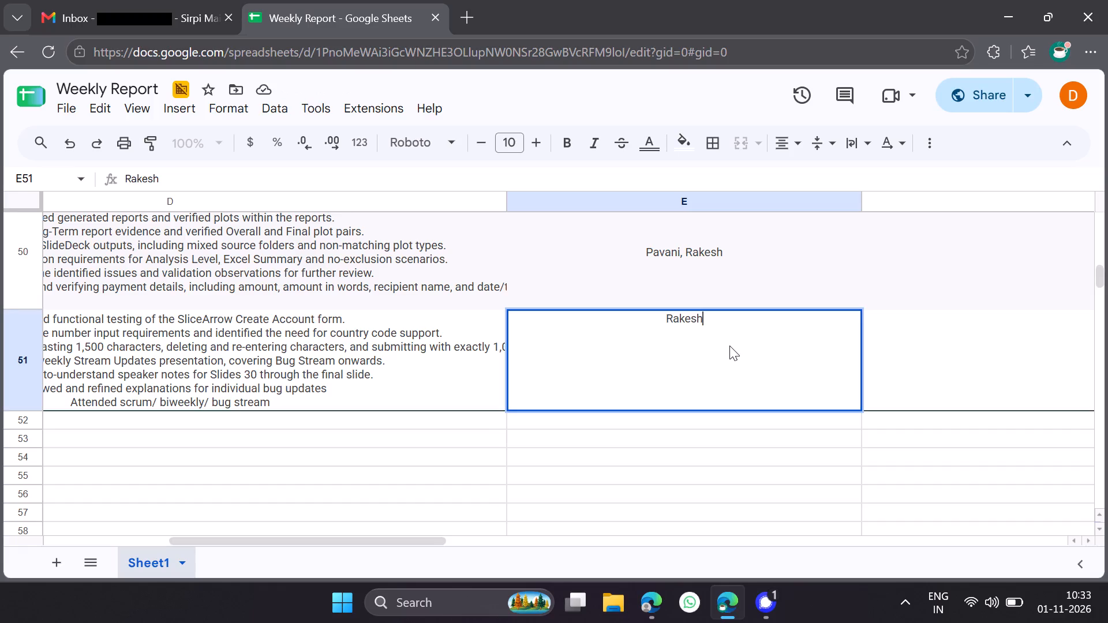
click(556, 475)
scroll(309, 408, right, 1)
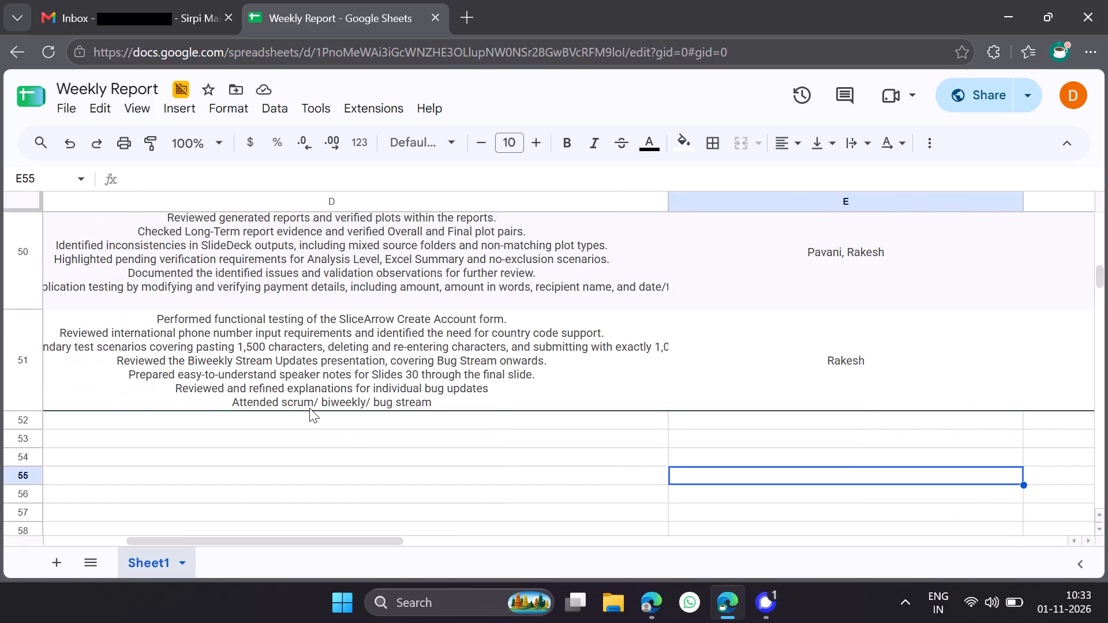
double_click(785, 386)
text(,)
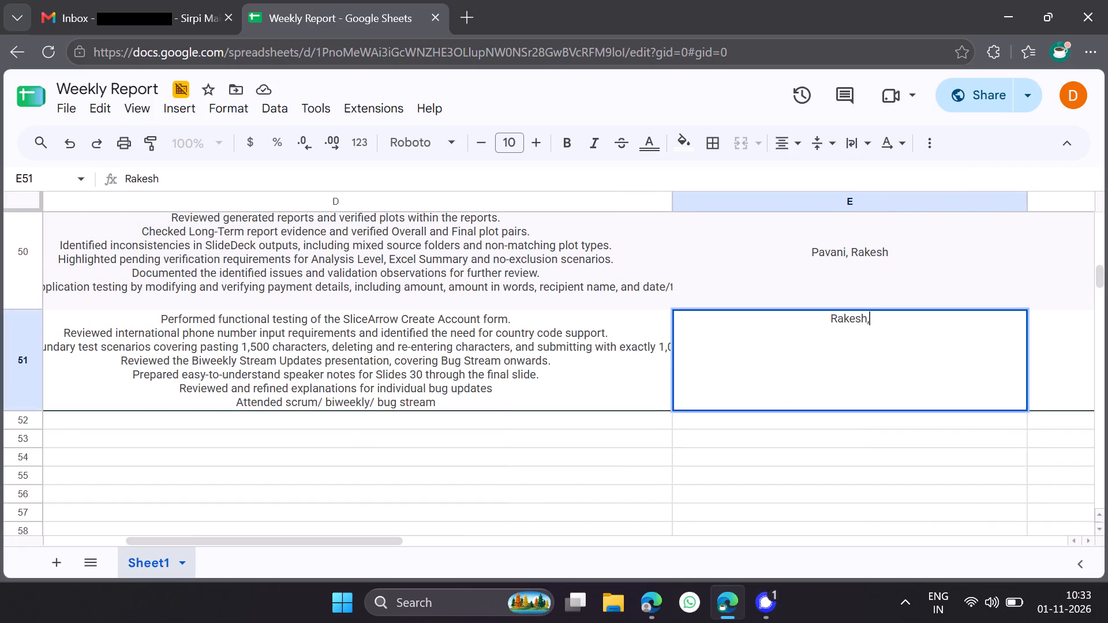
key(space)
text(avani)
click(1064, 283)
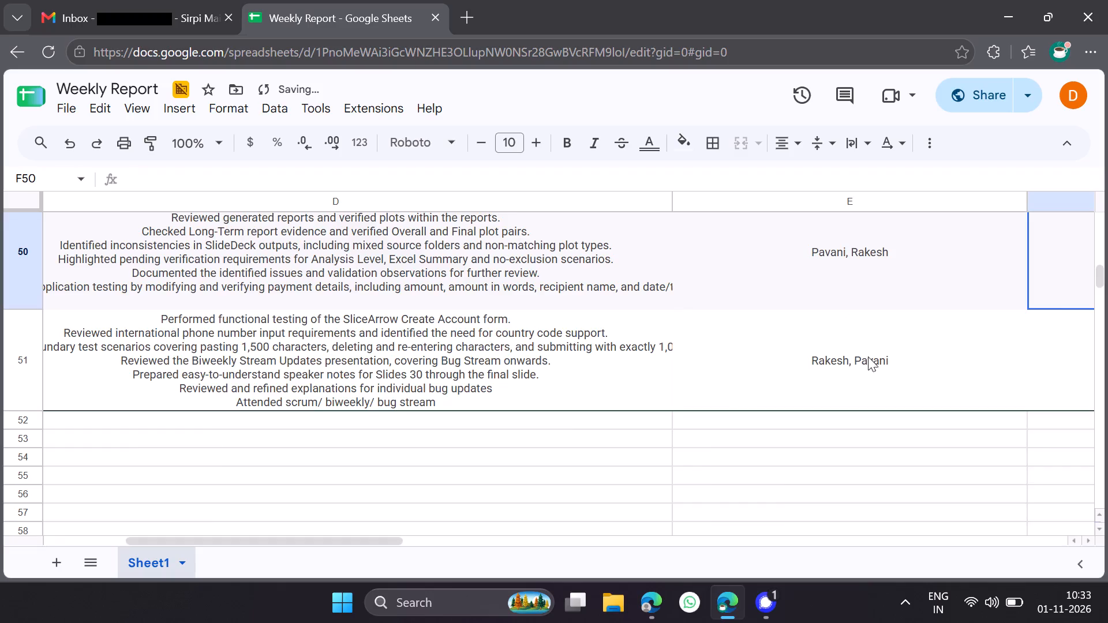
Copy the full work log text of the Monday 10/26/2026 entry.
scroll(567, 427, right, 2)
scroll(567, 427, up, 6)
click(588, 378)
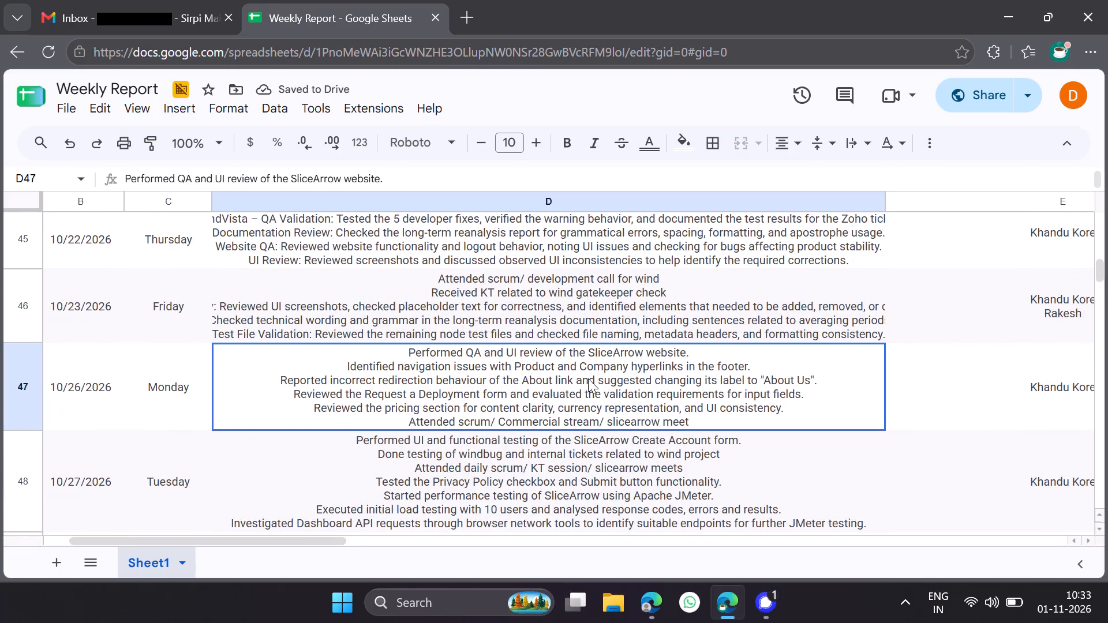
key(ctrl+a)
click(935, 371)
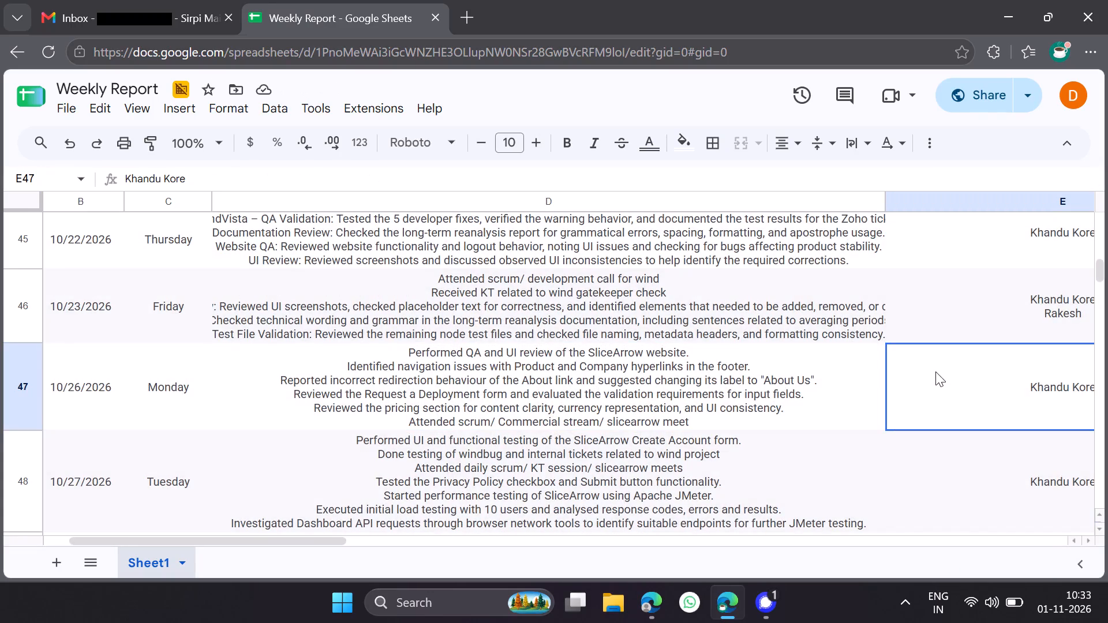
click(599, 437)
double_click(613, 376)
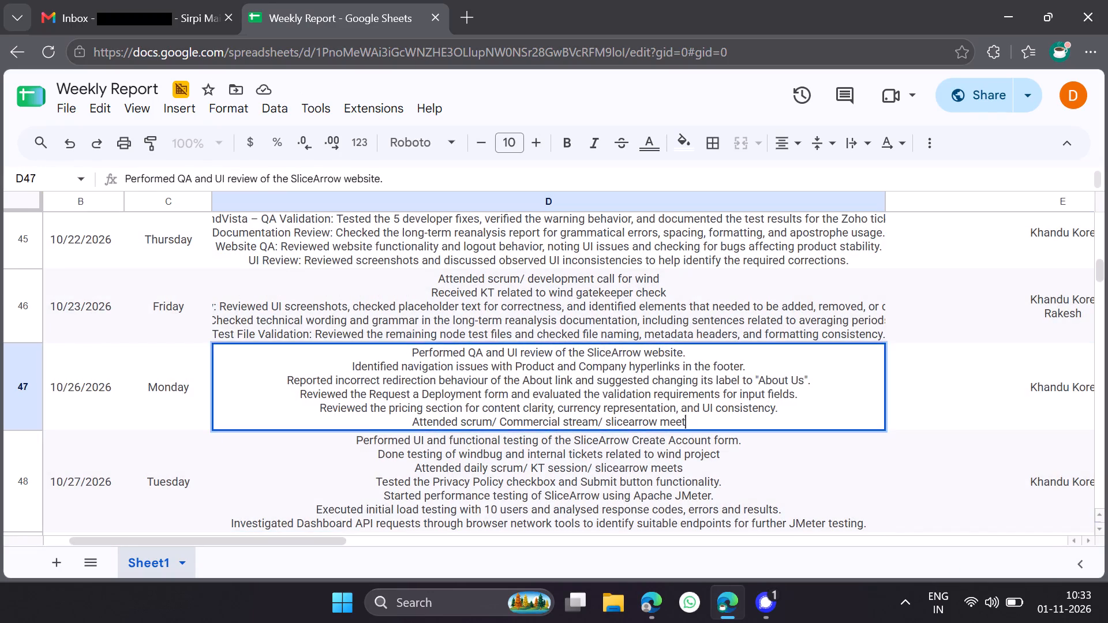
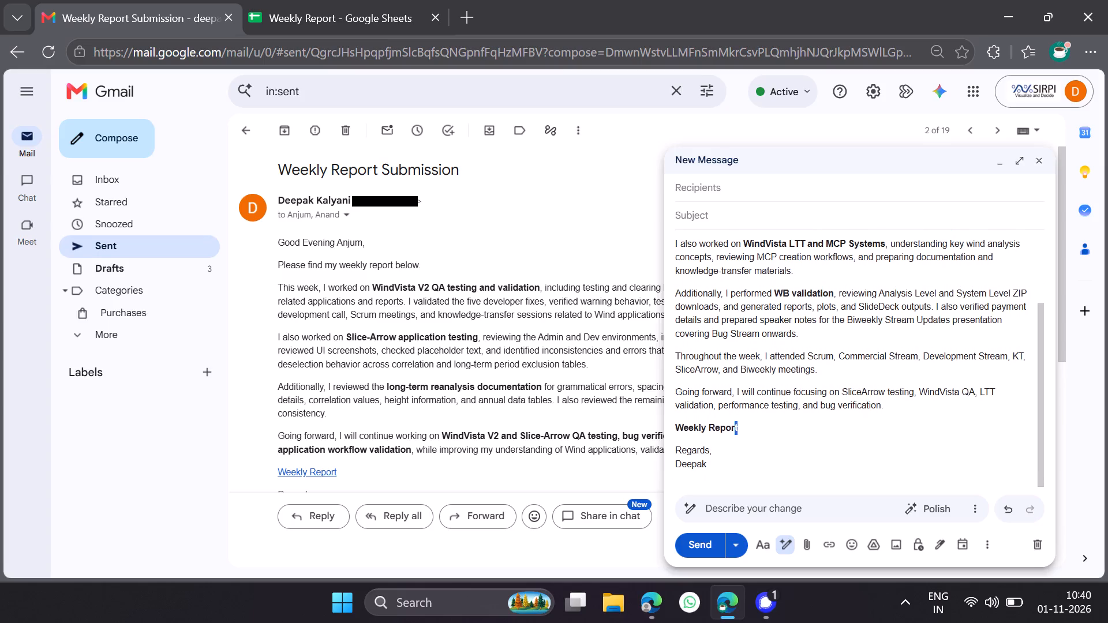
drag(721, 428, 668, 433)
key(BackSpace)
click(361, 0)
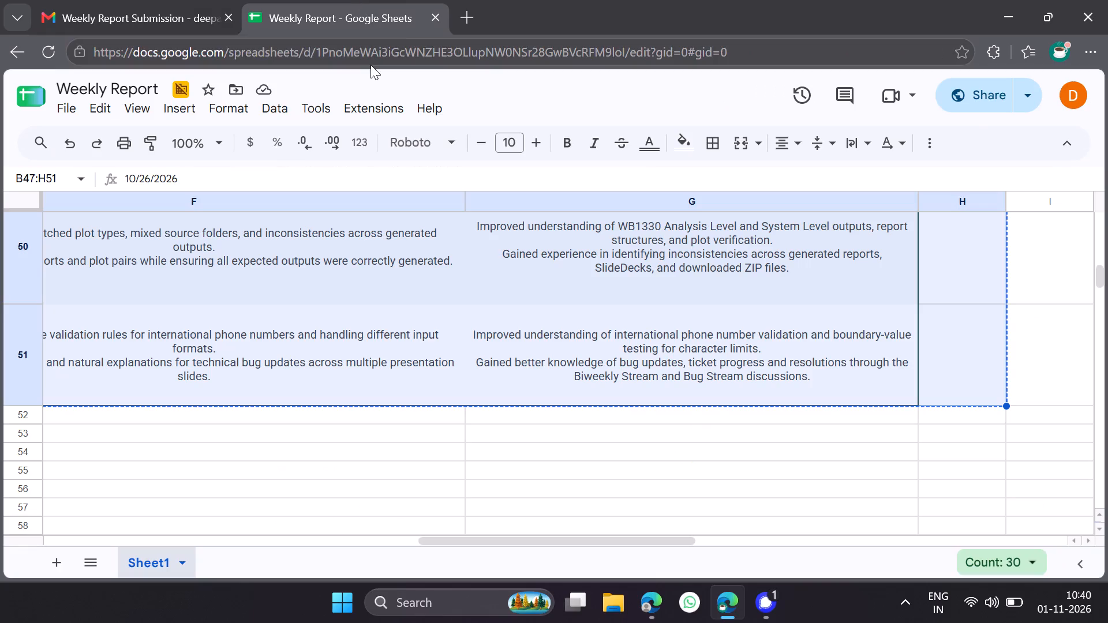
click(370, 65)
key(ctrl+c)
click(75, 0)
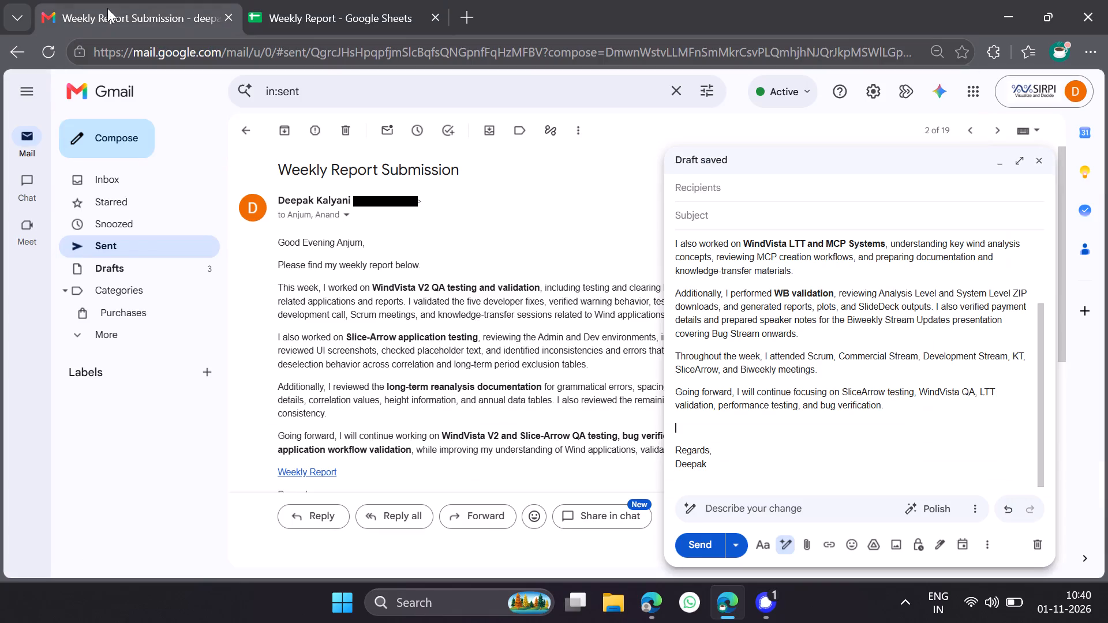
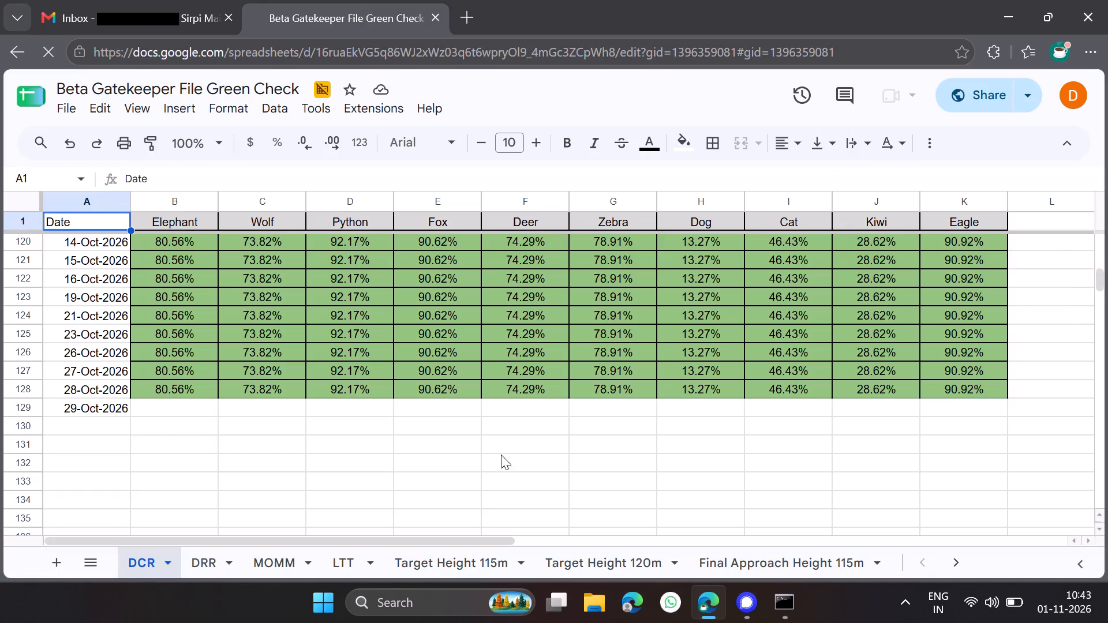
Select the empty Elephant cell B129 in the 29-Oct-2026 row of the DCR sheet.
click(179, 412)
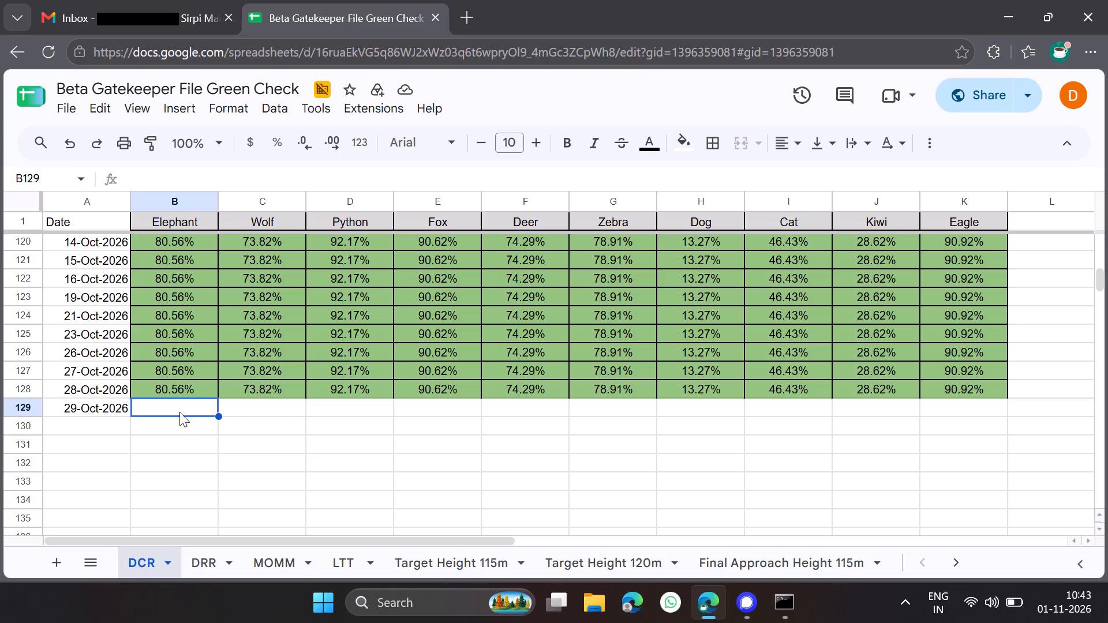
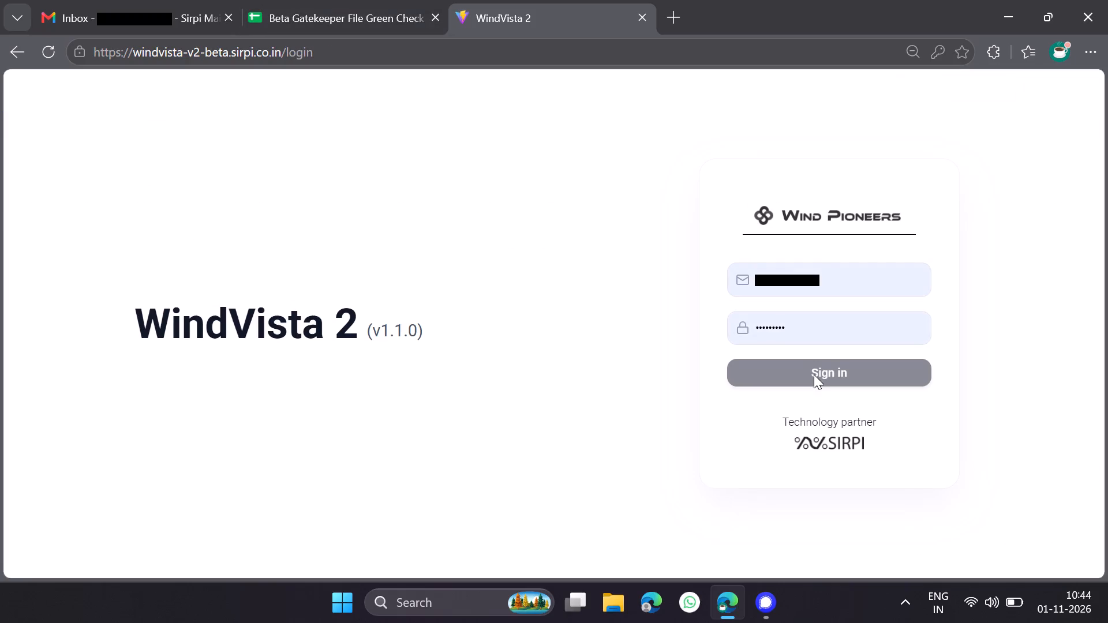
Sign in to WindVista 2 with the credentials already filled in.
double_click(814, 374)
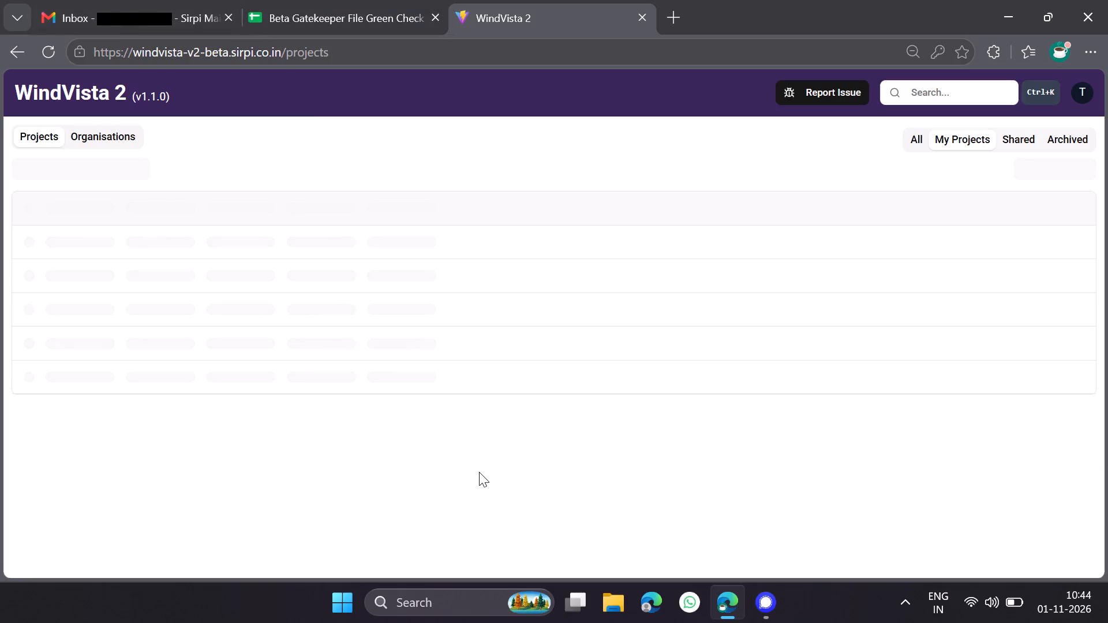
Locate the Consistency Check Project in the My Projects list.
scroll(479, 472, down, 3)
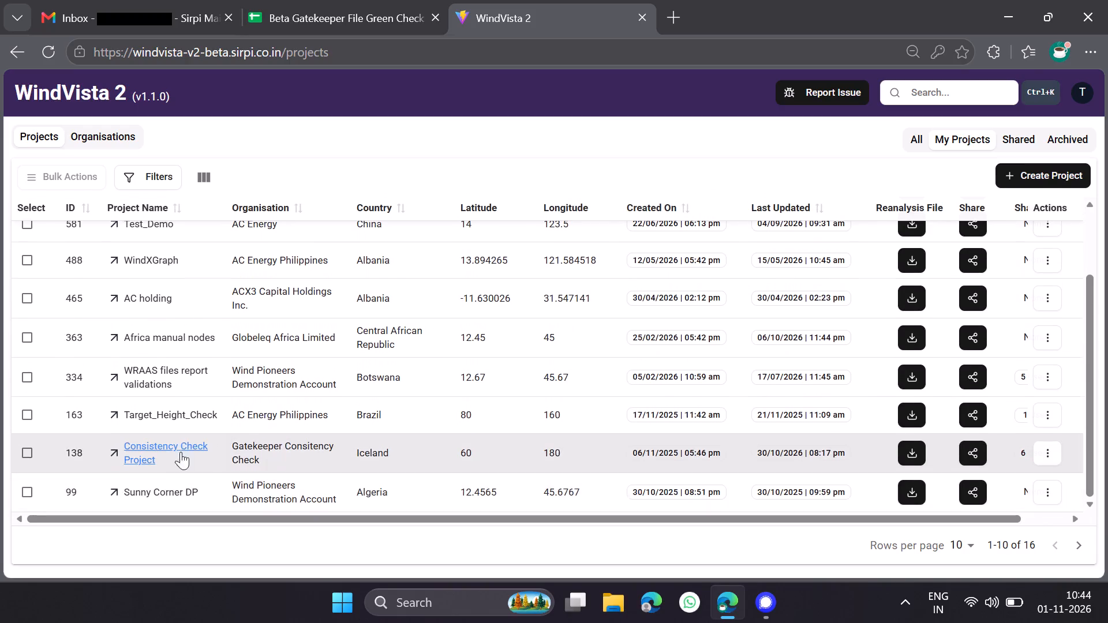
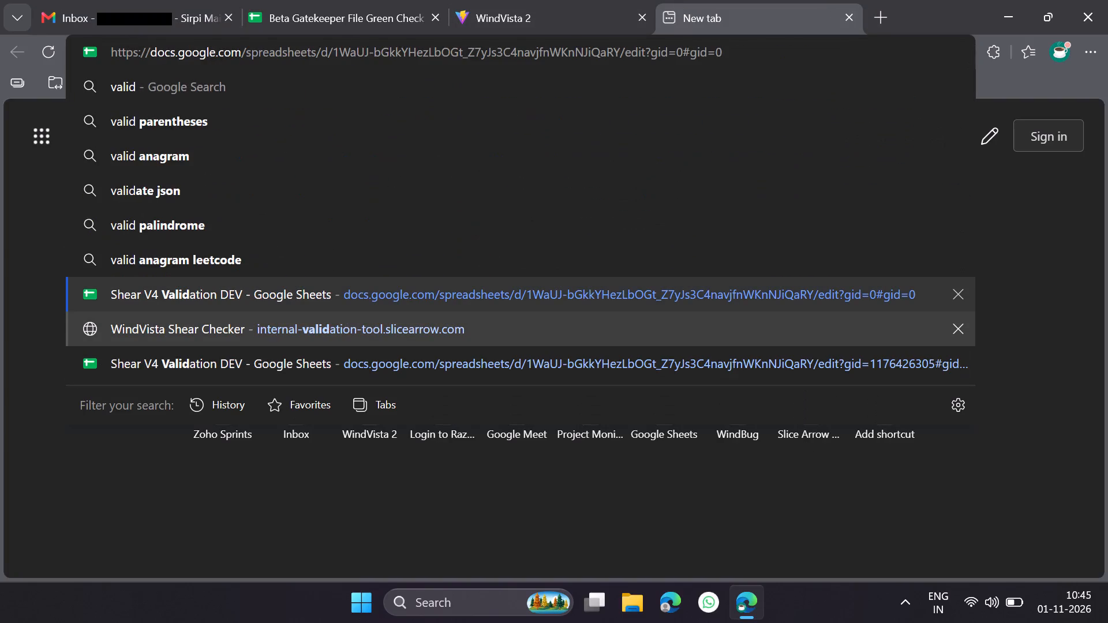
Open the Shear V4 Validation DEV spreadsheet in Google Sheets.
key(Return)
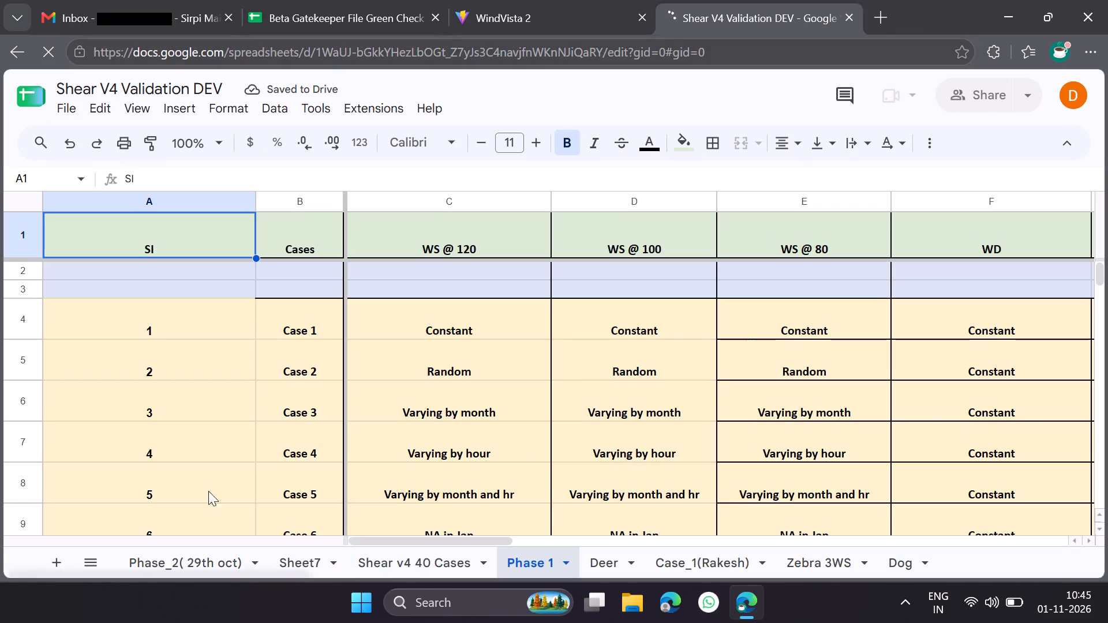
Examine the assignee and validation status columns of the Phase 1 sheet, down through the animal-named cases.
scroll(540, 473, left, 10)
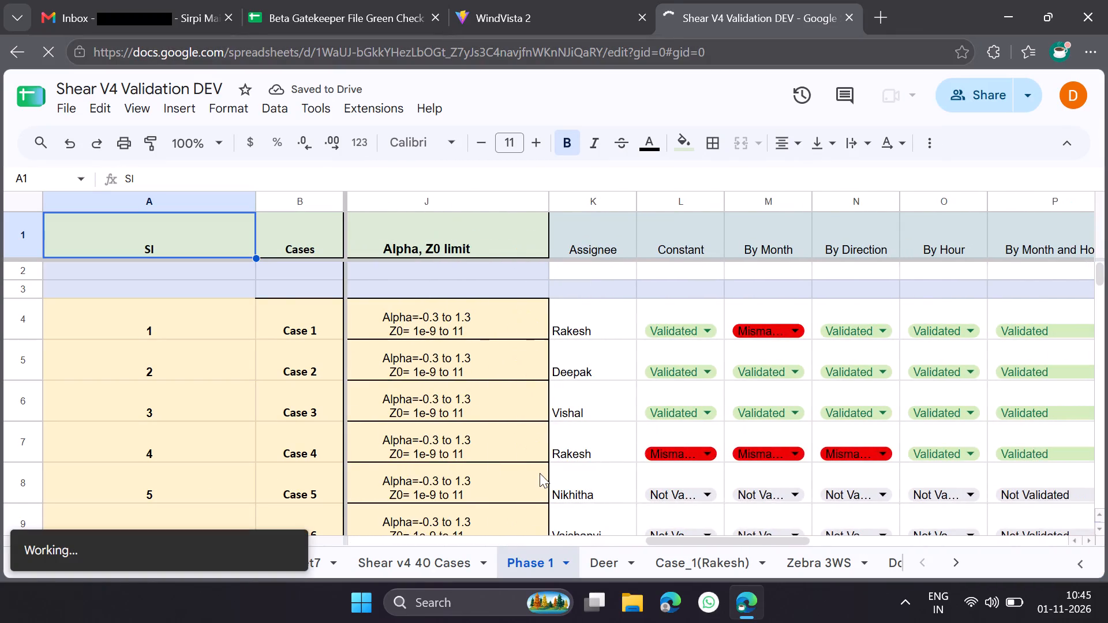
scroll(771, 468, down, 5)
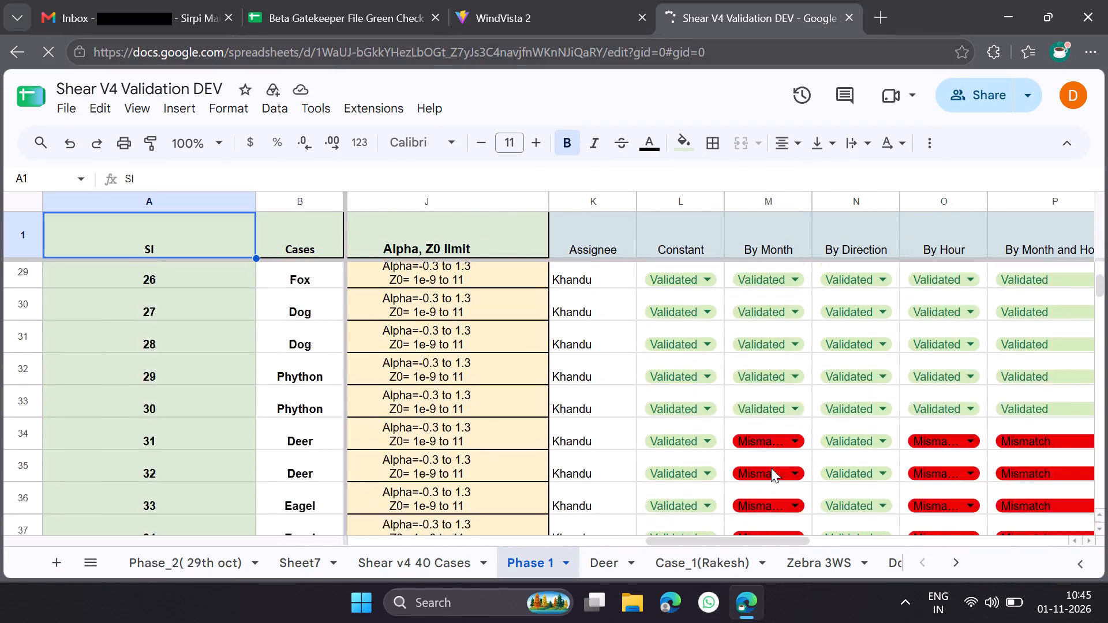
scroll(771, 468, down, 4)
Review the Phase_2( 29th oct) sheet, checking each assignee's validation statuses from Constant through Mean wind speed at target height.
click(186, 558)
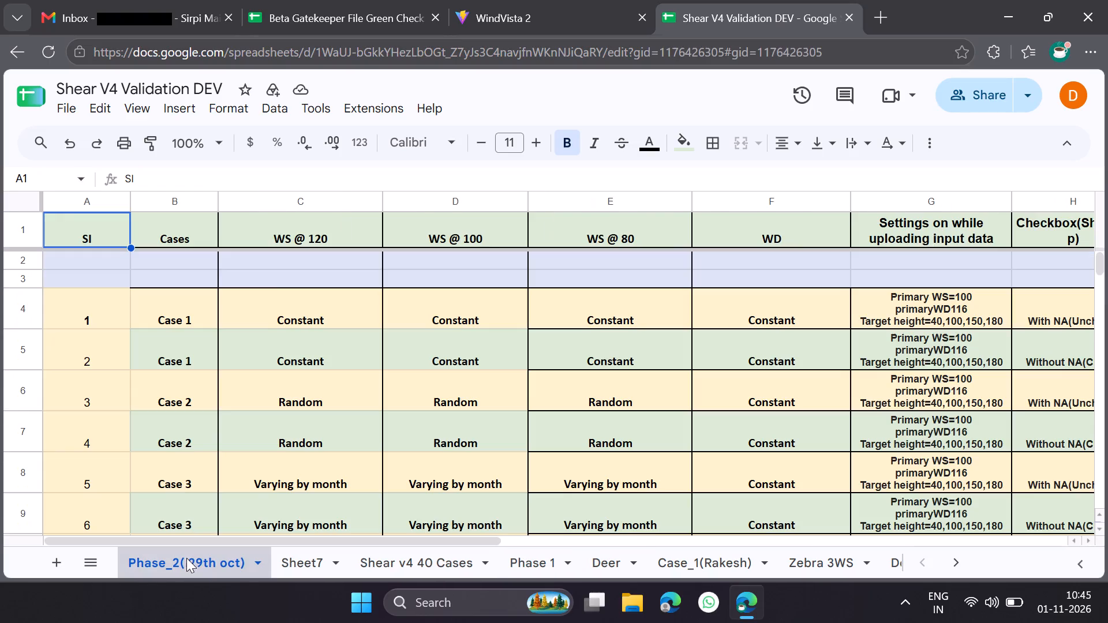
scroll(547, 493, left, 9)
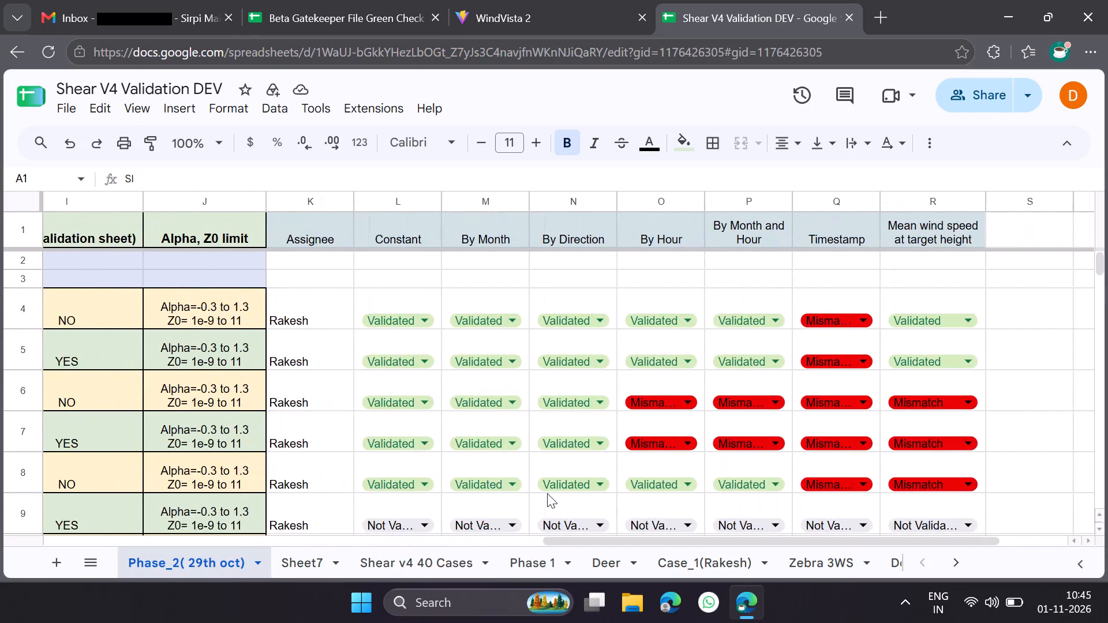
scroll(547, 493, down, 2)
scroll(547, 493, up, 1)
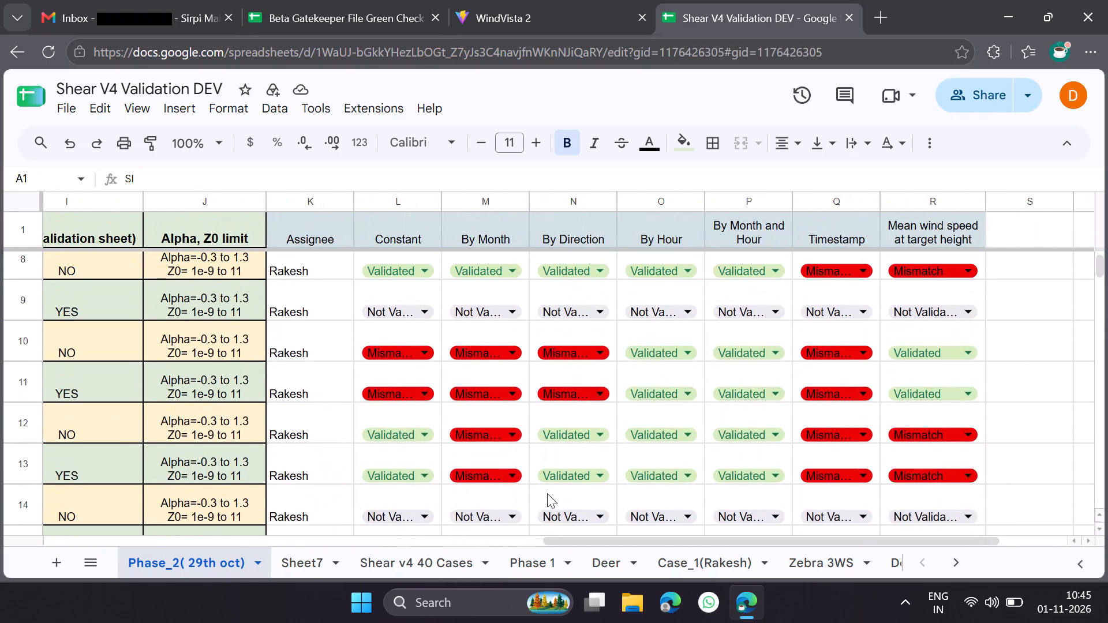
scroll(547, 493, down, 3)
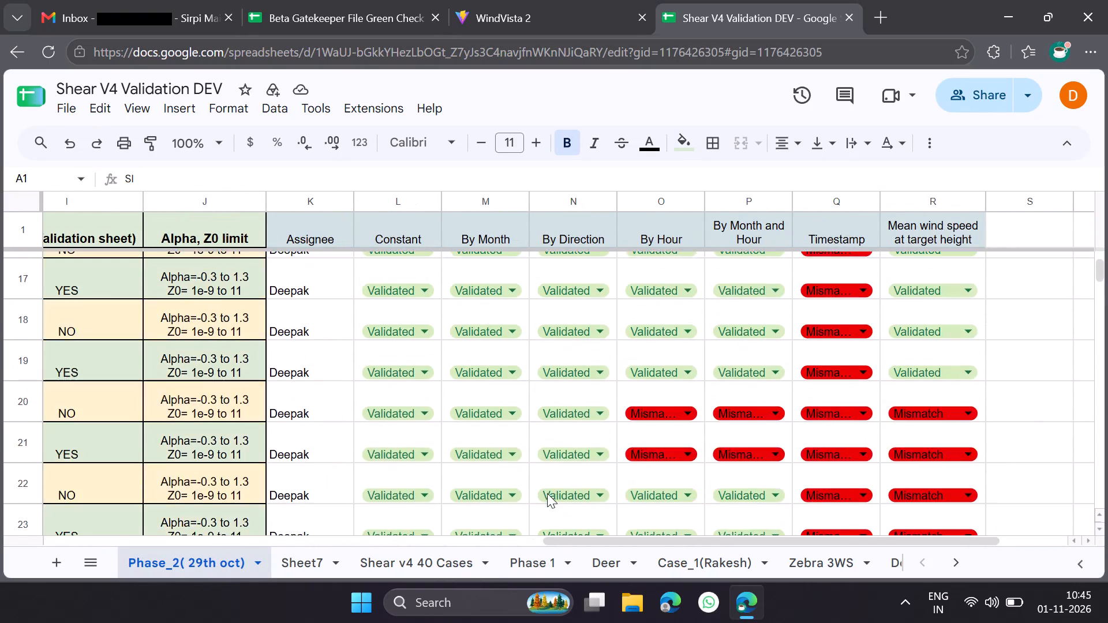
scroll(547, 493, down, 4)
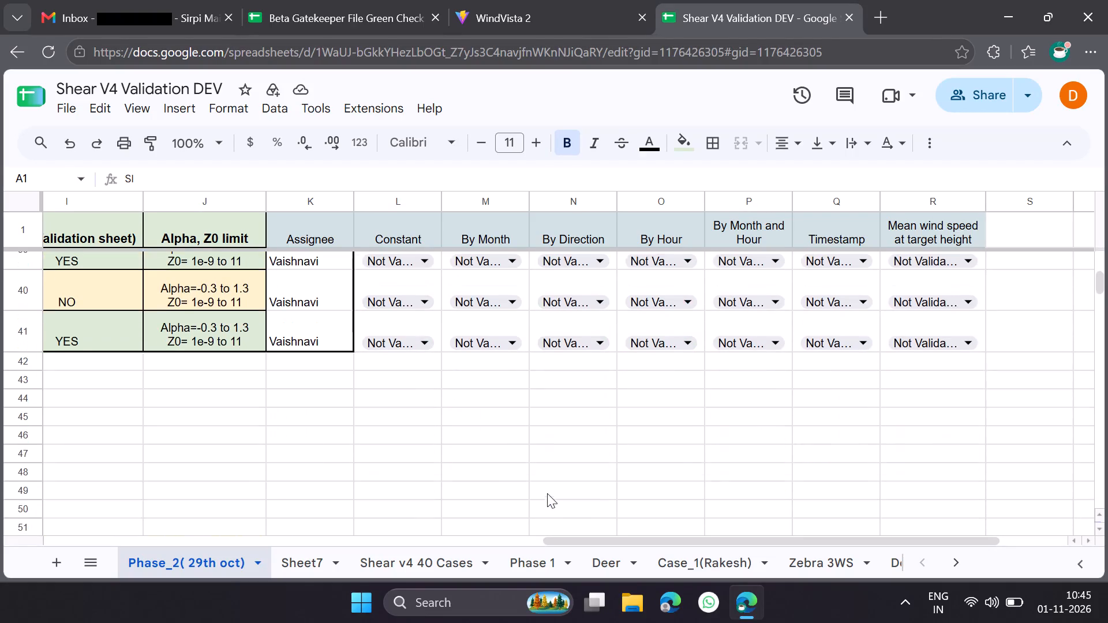
scroll(547, 493, down, 2)
scroll(547, 493, up, 2)
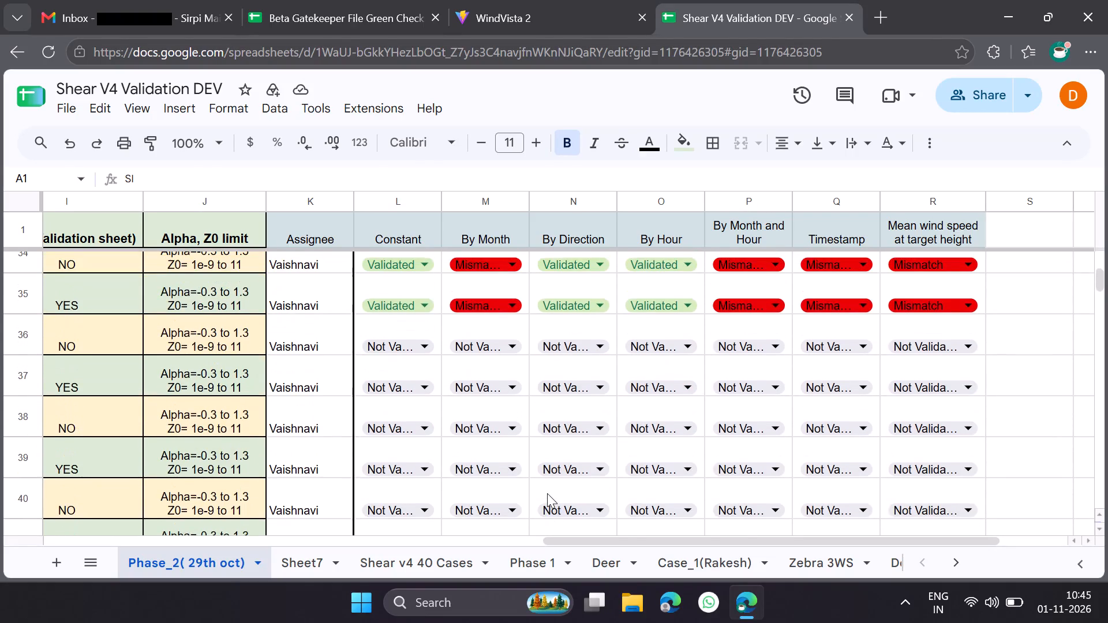
scroll(547, 493, up, 7)
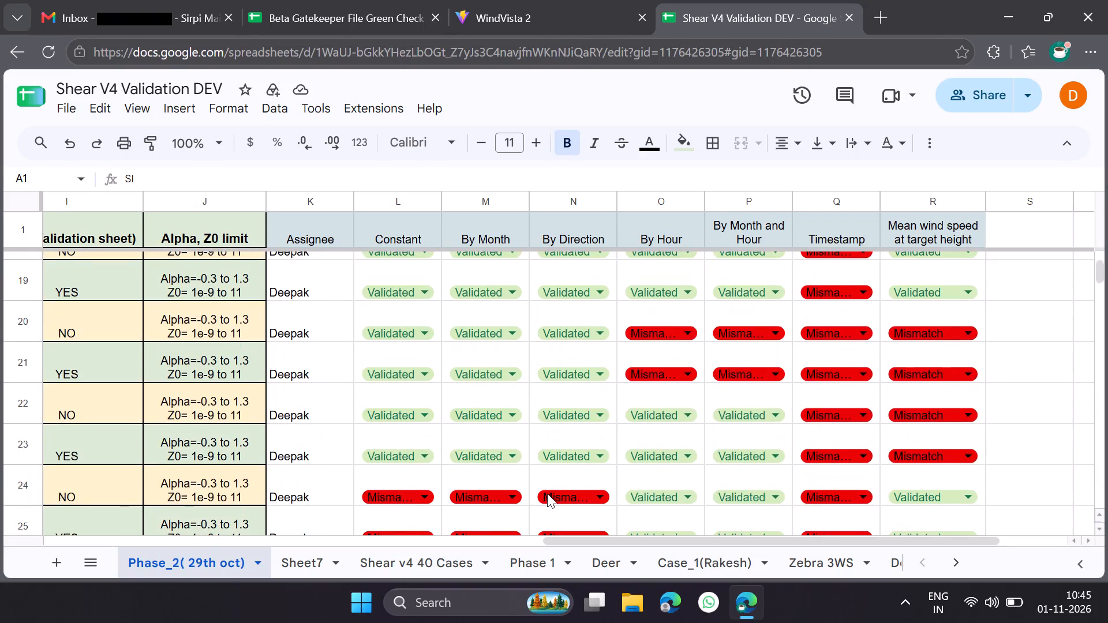
scroll(547, 493, down, 2)
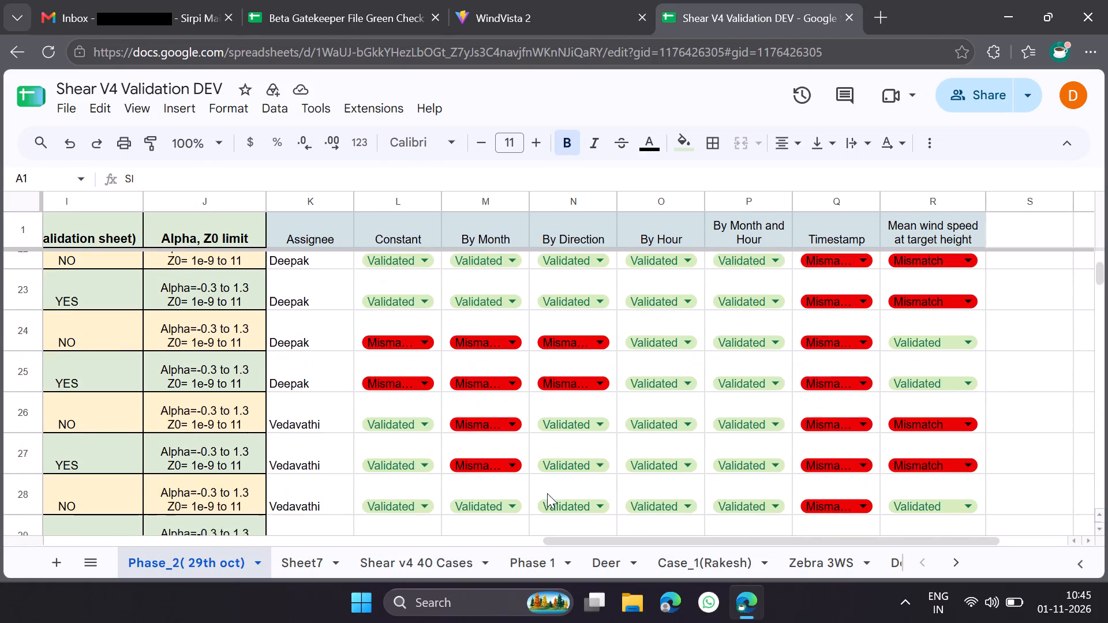
scroll(547, 493, down, 2)
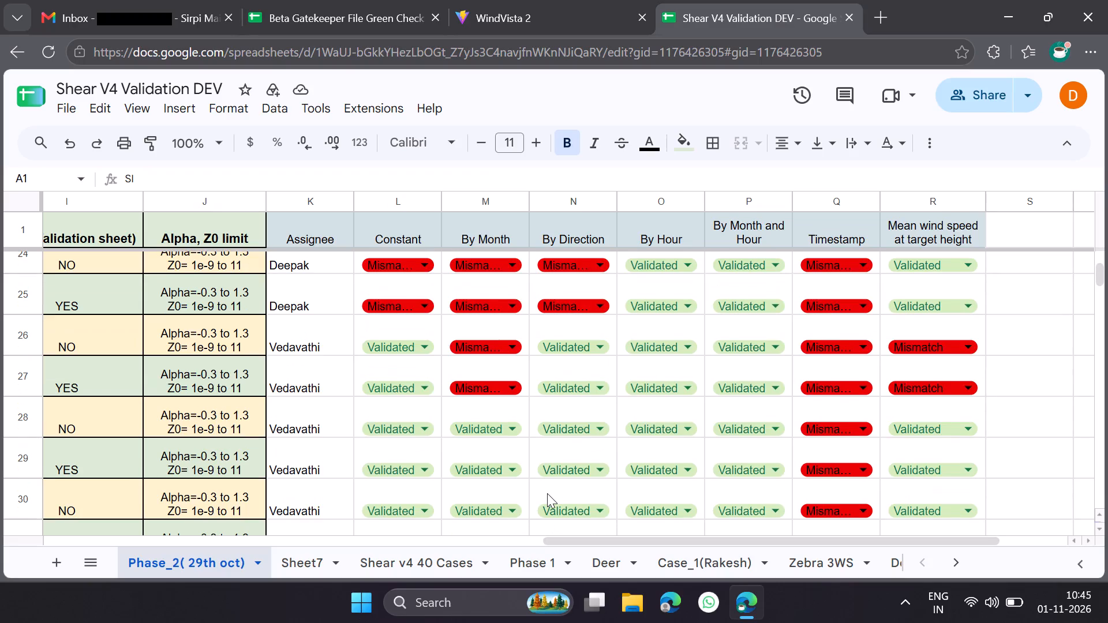
scroll(547, 493, up, 2)
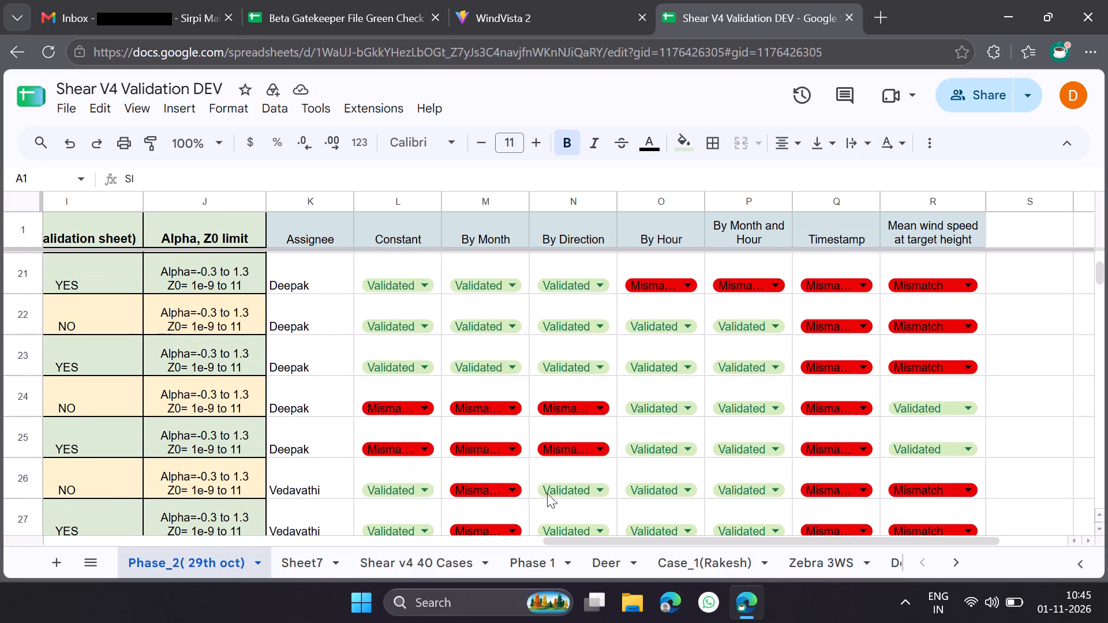
scroll(547, 493, up, 1)
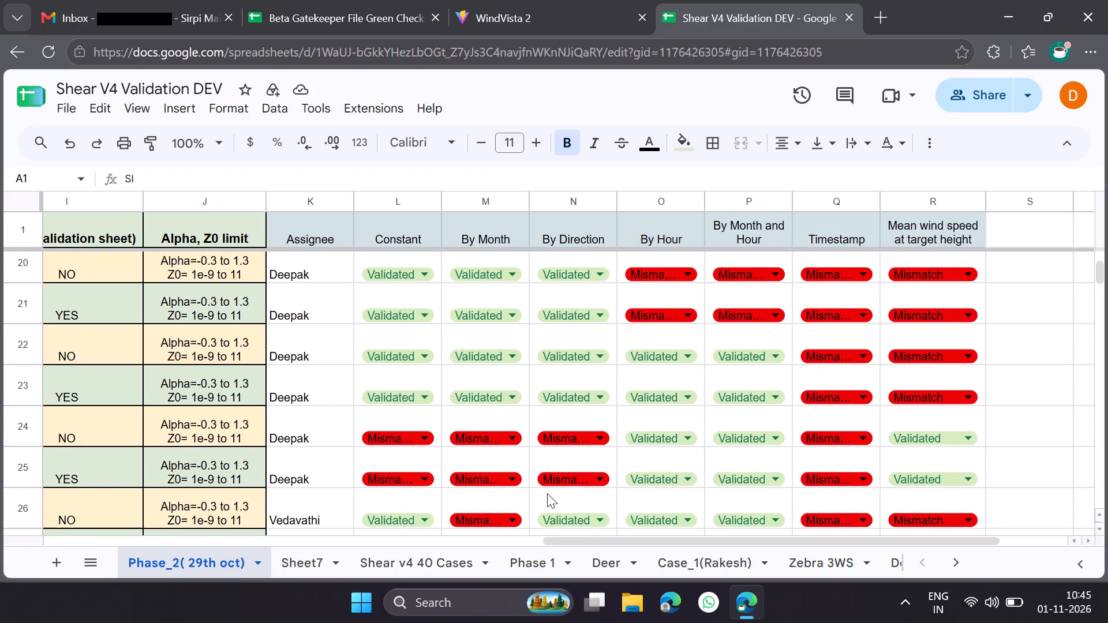
scroll(546, 498, up, 4)
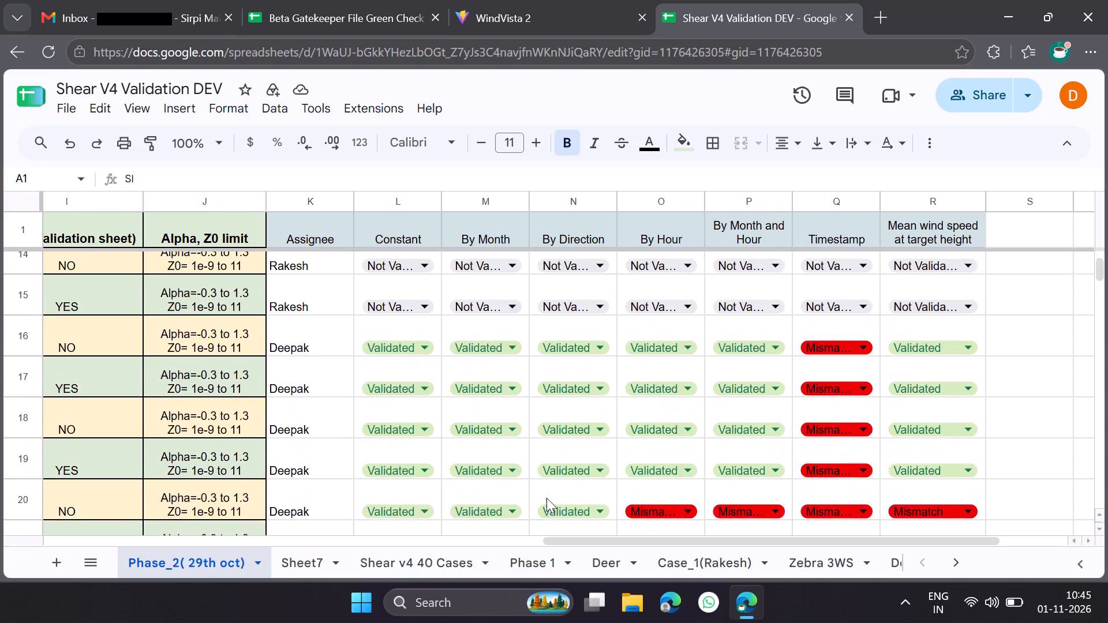
scroll(546, 498, up, 1)
scroll(546, 498, down, 3)
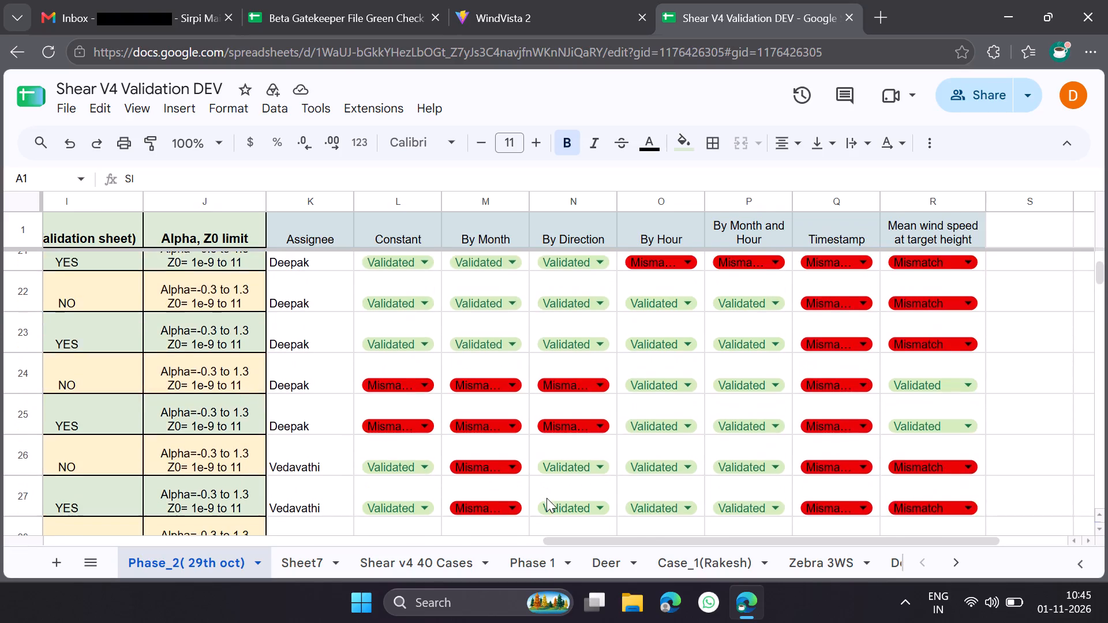
scroll(546, 498, down, 3)
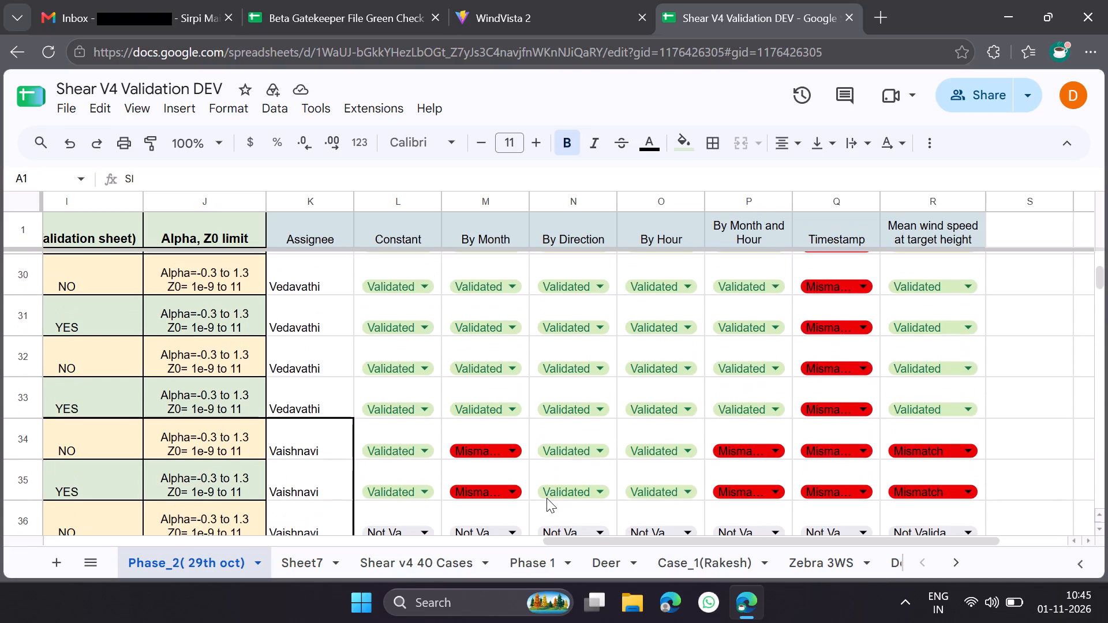
scroll(546, 498, up, 2)
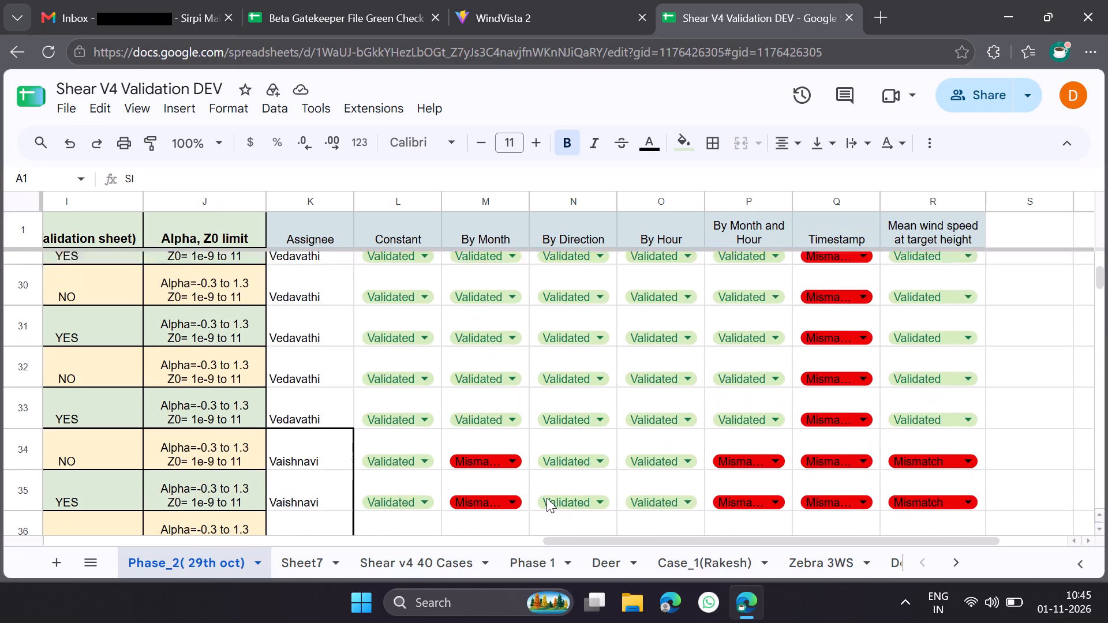
scroll(546, 498, up, 9)
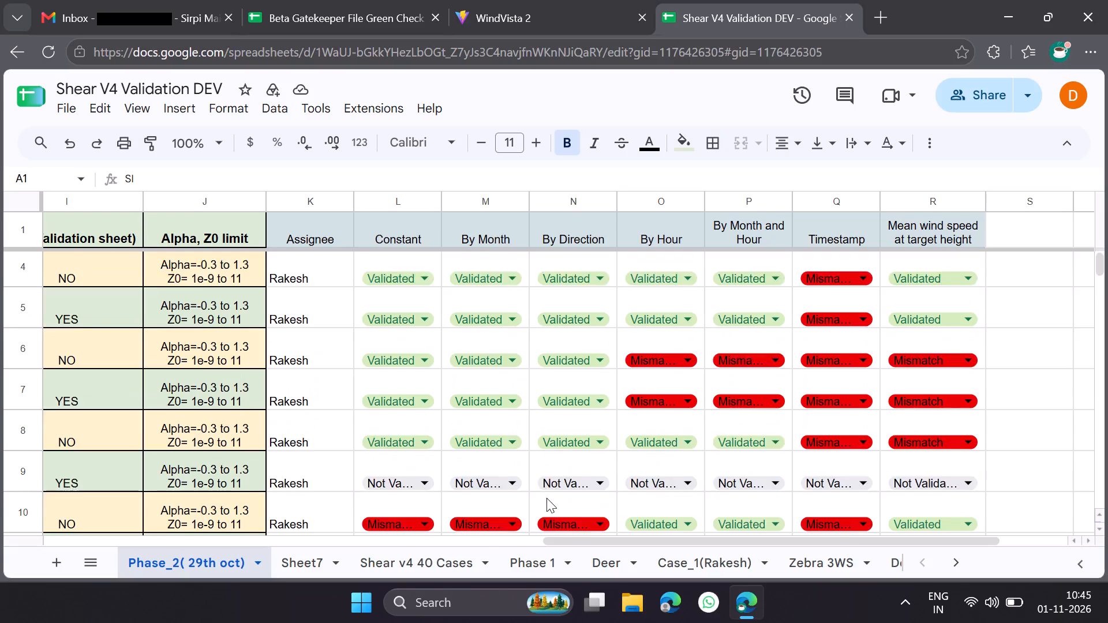
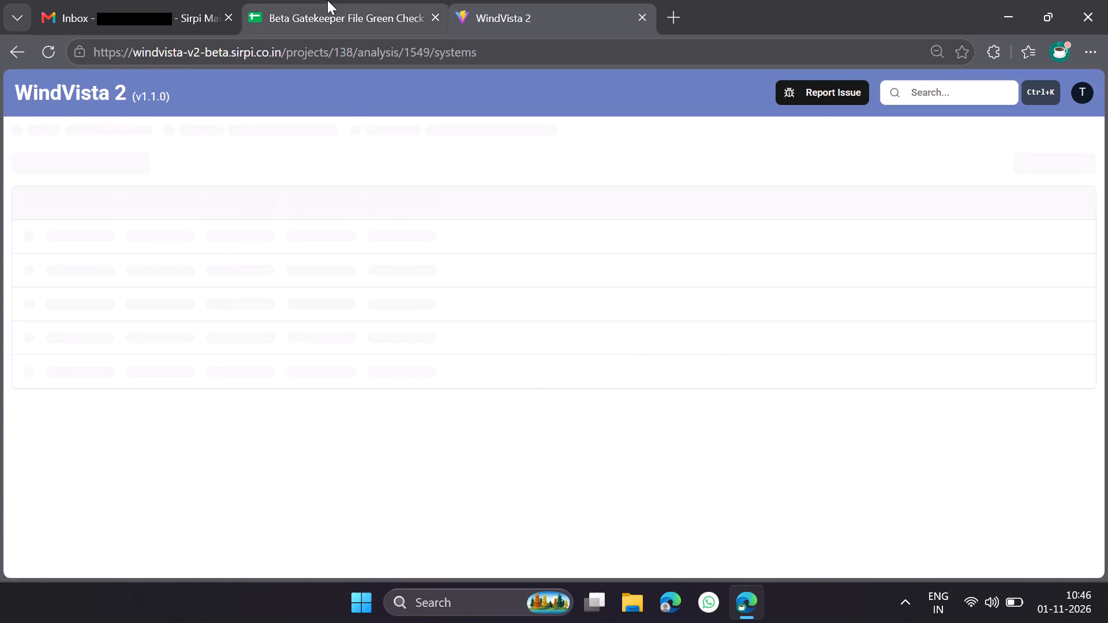
In the Beta Gatekeeper File Green Check spreadsheet's DCR sheet, copy the 28-Oct-2026 Elephant-to-Eagle values into the 29-Oct-2026 row.
double_click(327, 0)
drag(202, 386, 237, 390)
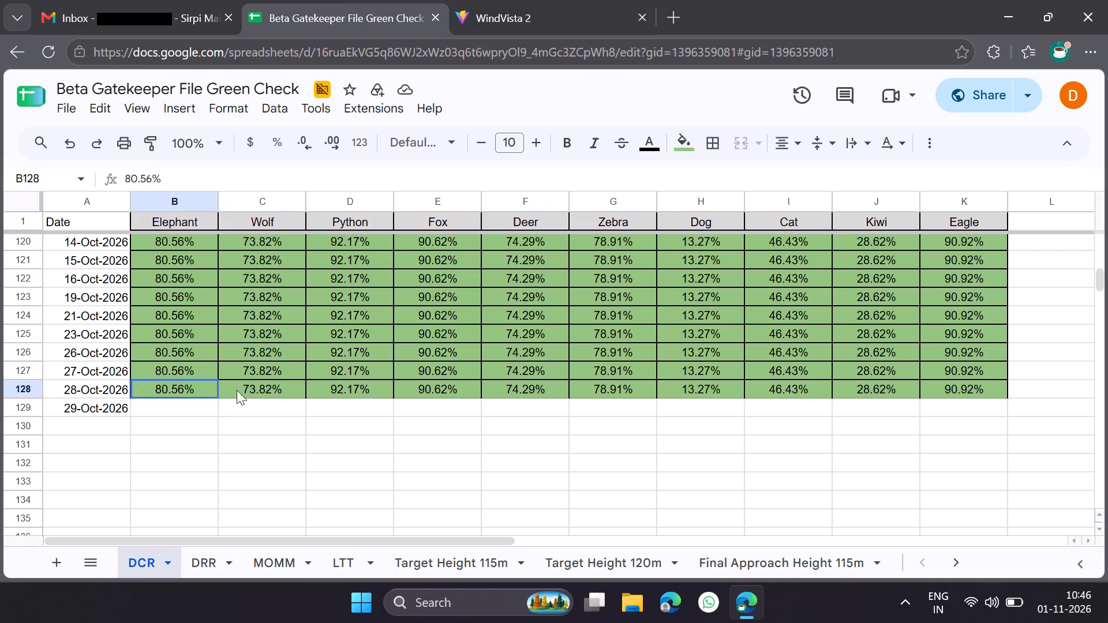
drag(237, 390, 921, 391)
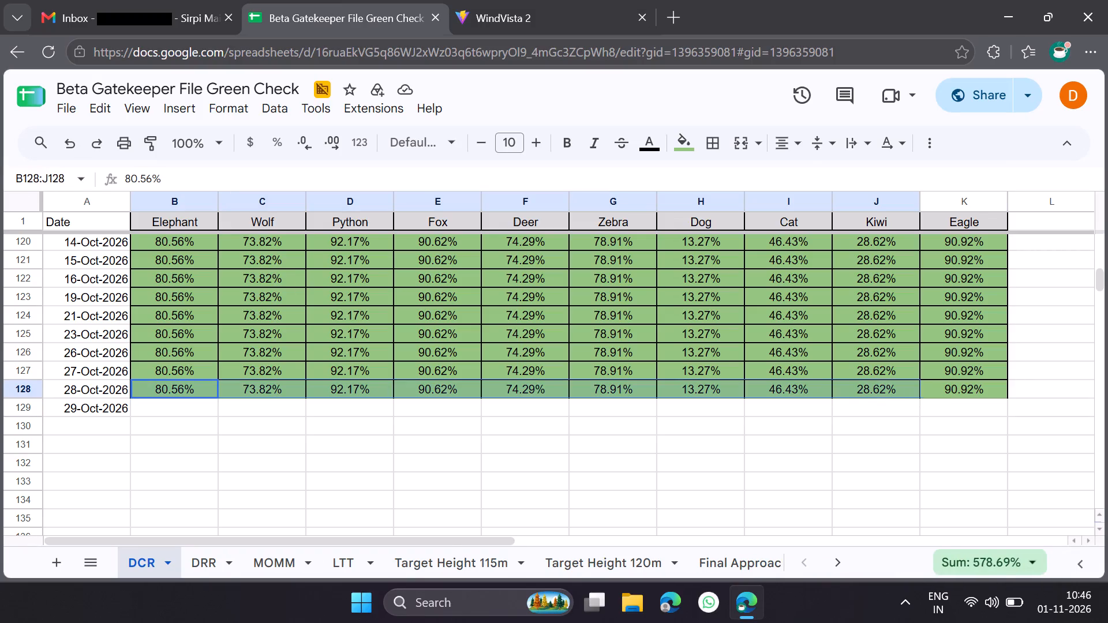
drag(921, 391, 945, 392)
key(ctrl+c)
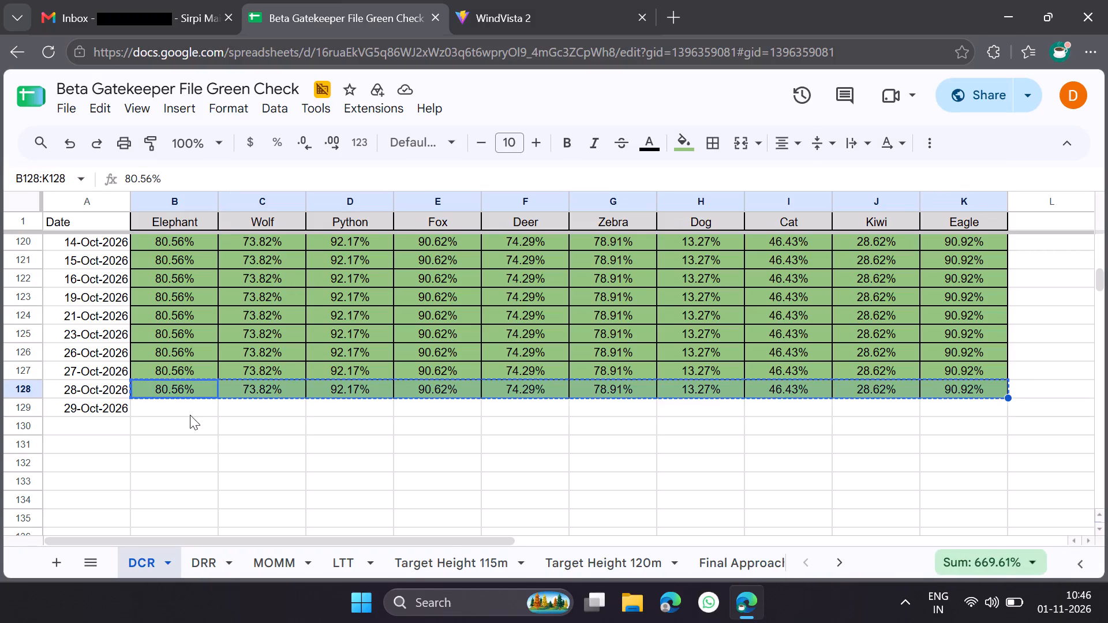
drag(190, 415, 953, 414)
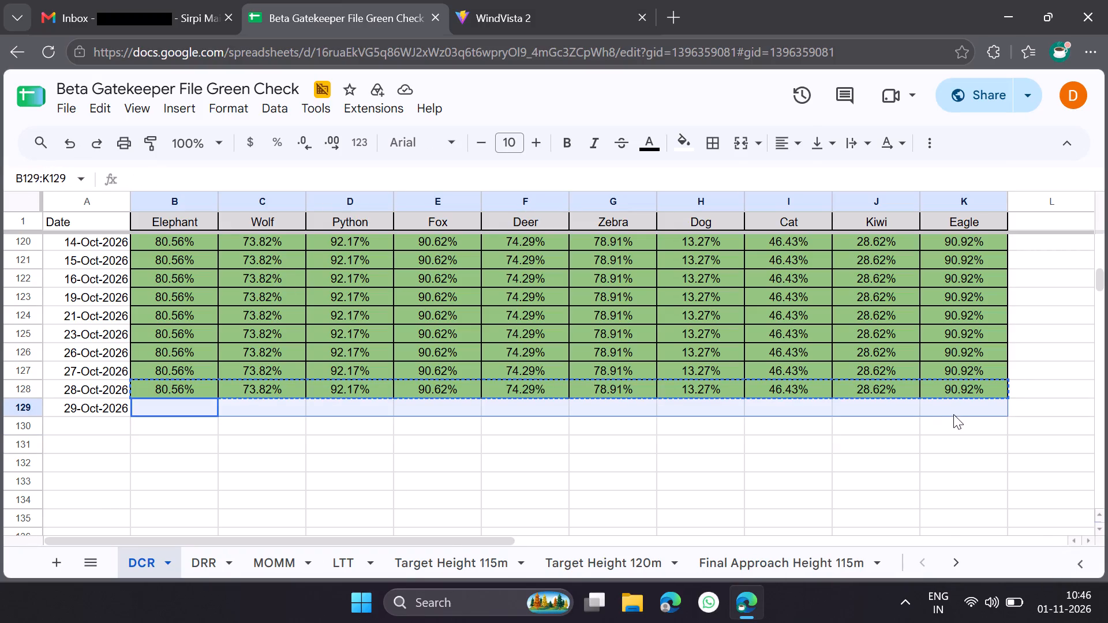
drag(953, 414, 957, 413)
key(ctrl+v)
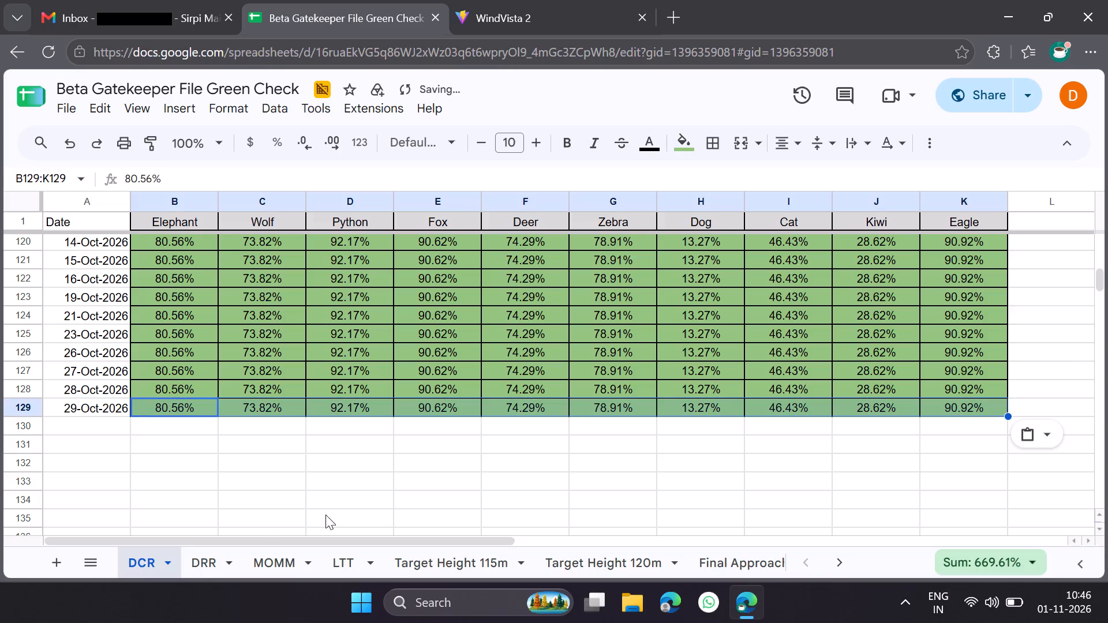
Compare the DRR sheet's latest rows with the Python and Eagle results of the Gatekeeper Check on 29 Oct 2026 in WindVista 2.
click(205, 559)
scroll(242, 481, down, 10)
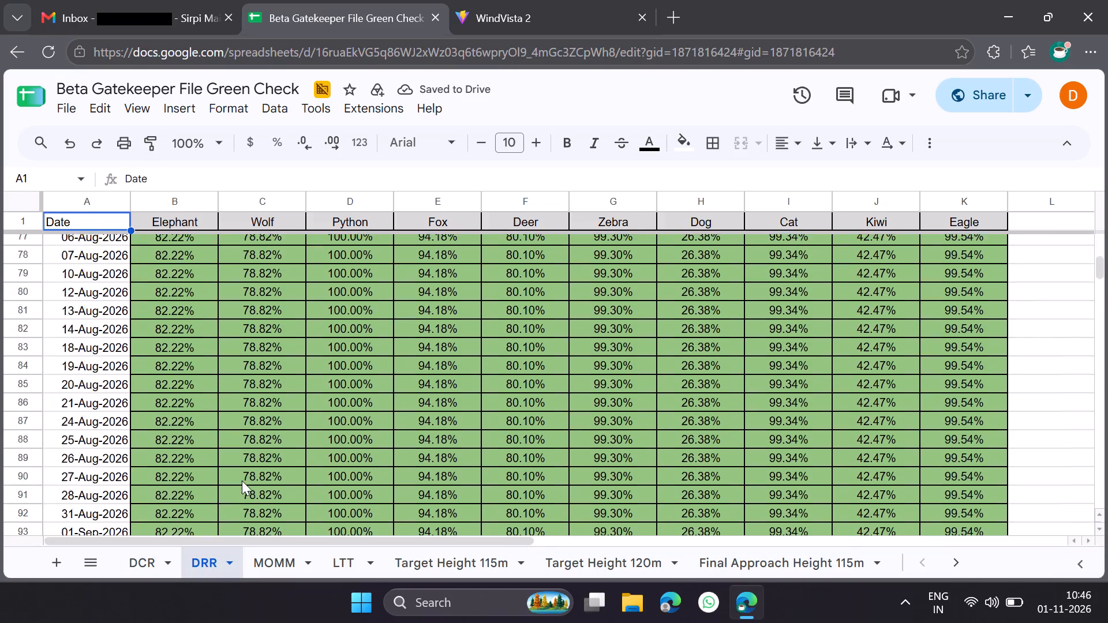
scroll(242, 481, down, 6)
scroll(242, 481, up, 2)
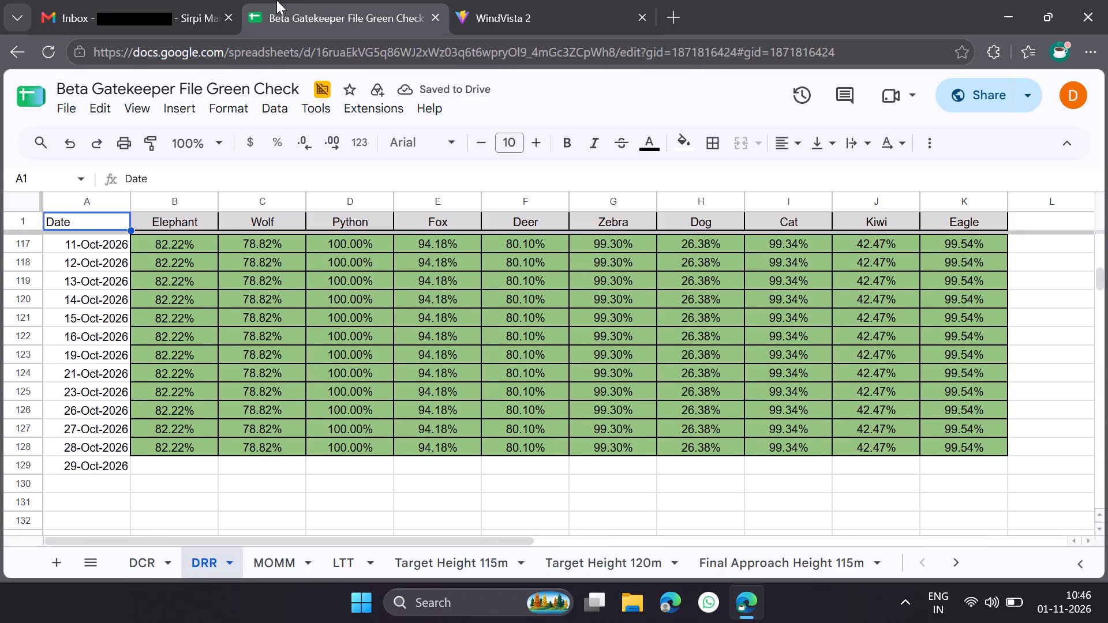
click(575, 0)
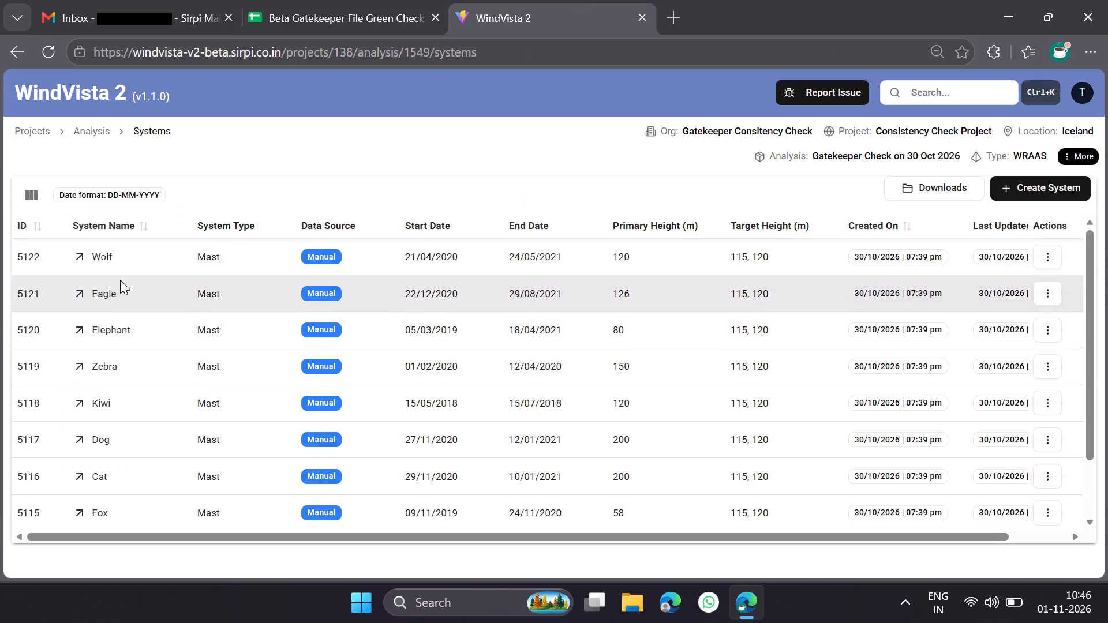
click(89, 134)
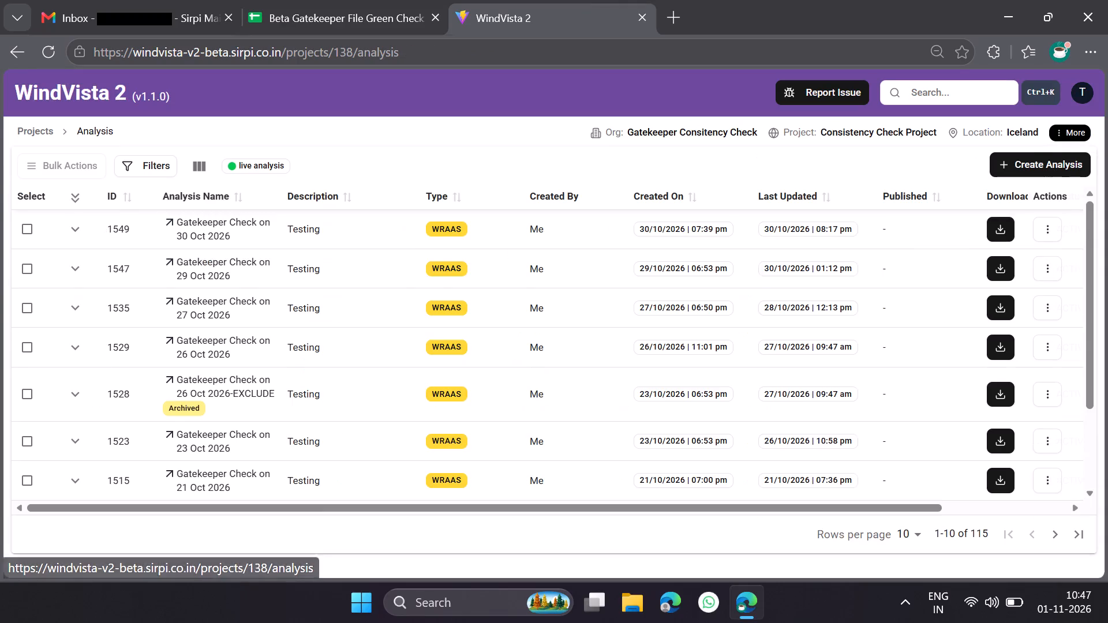
click(216, 279)
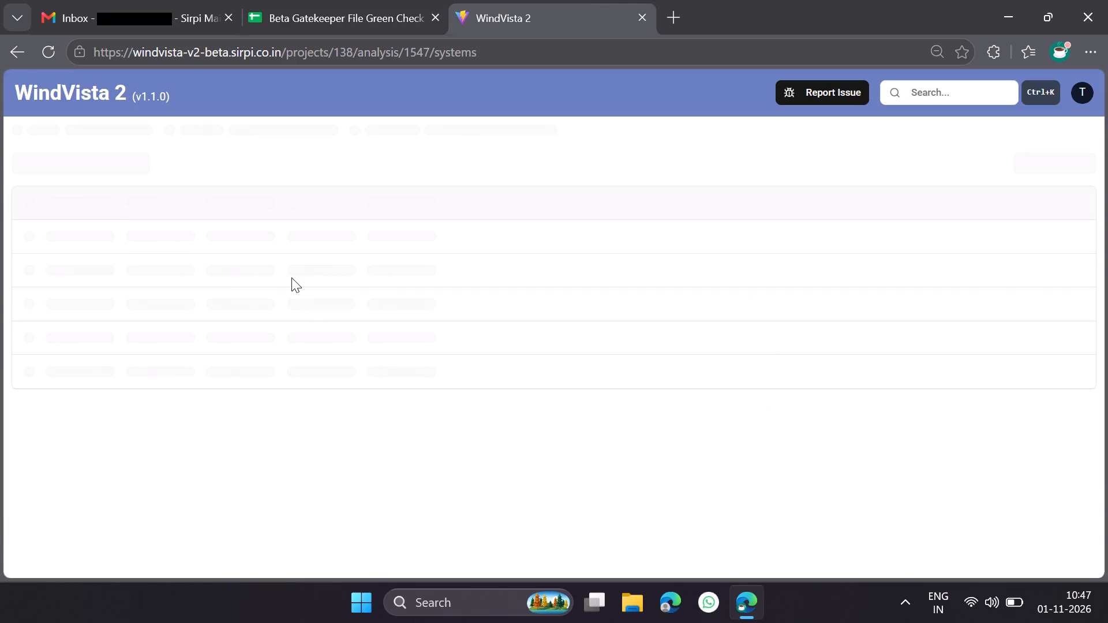
click(120, 254)
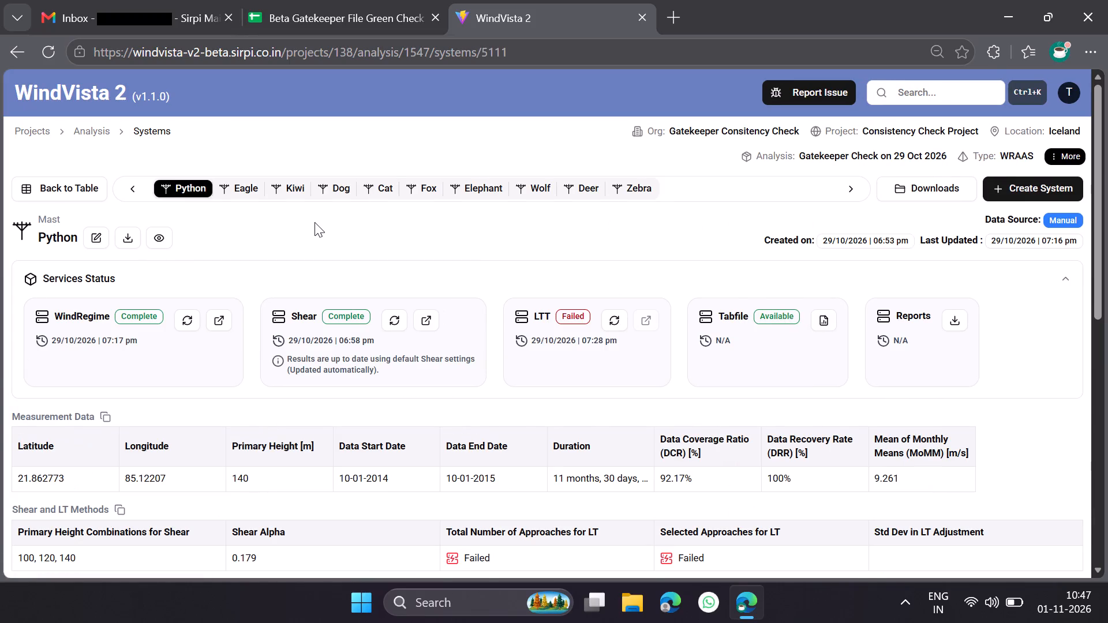
click(237, 173)
click(239, 185)
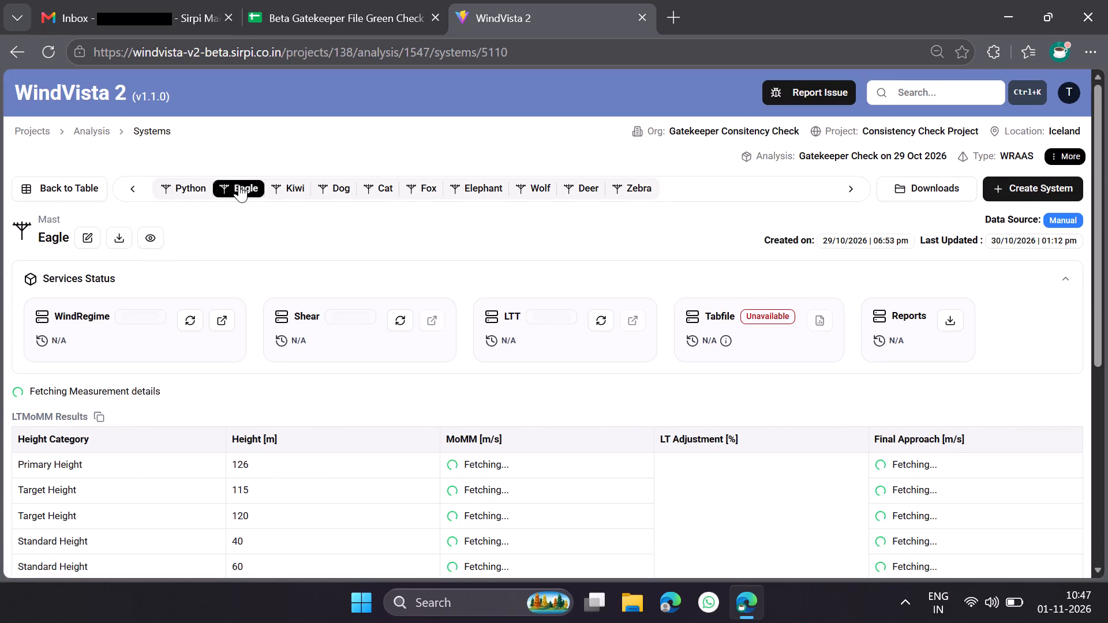
click(205, 185)
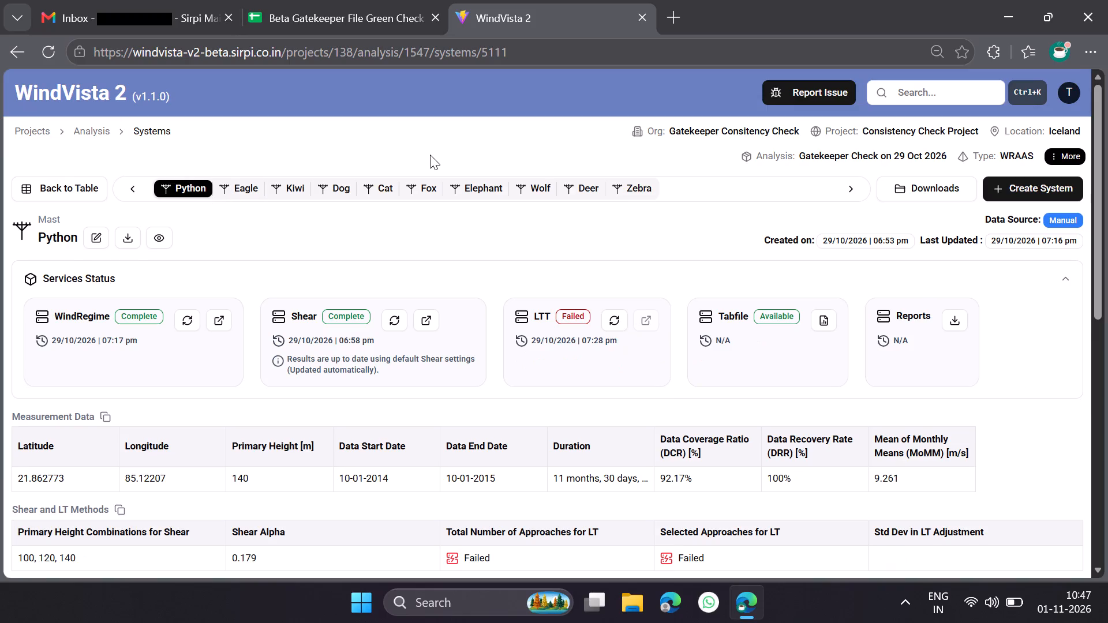
Back in the spreadsheet's DRR sheet, copy the 28-Oct-2026 values from Elephant through Eagle into the 29-Oct-2026 row.
click(393, 0)
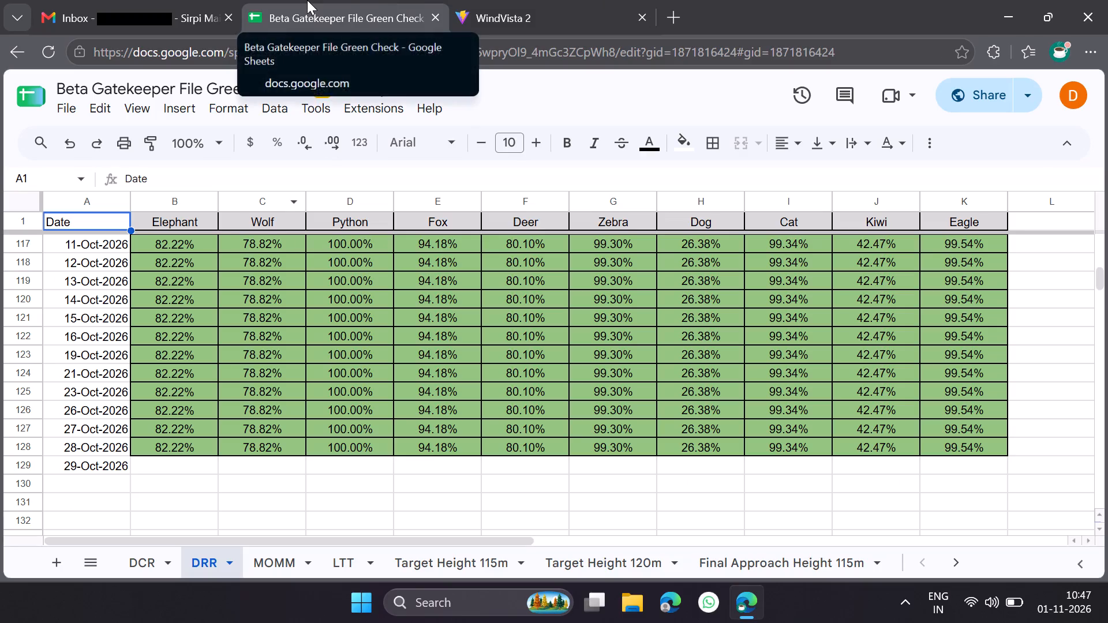
drag(198, 449, 941, 442)
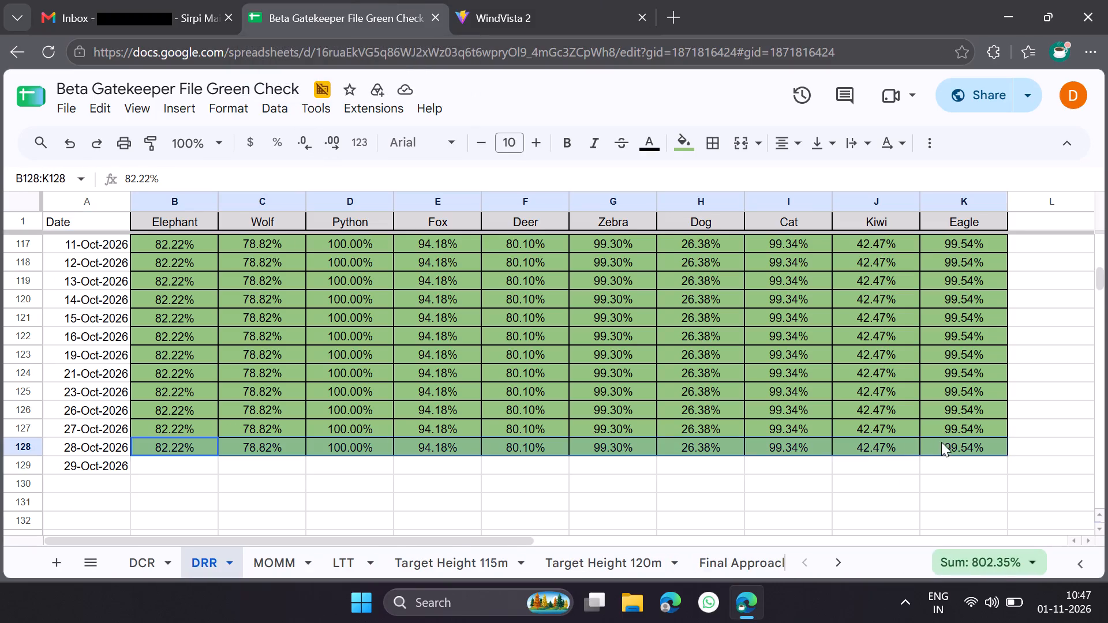
drag(941, 442, 950, 442)
key(ctrl+c)
drag(218, 464, 220, 464)
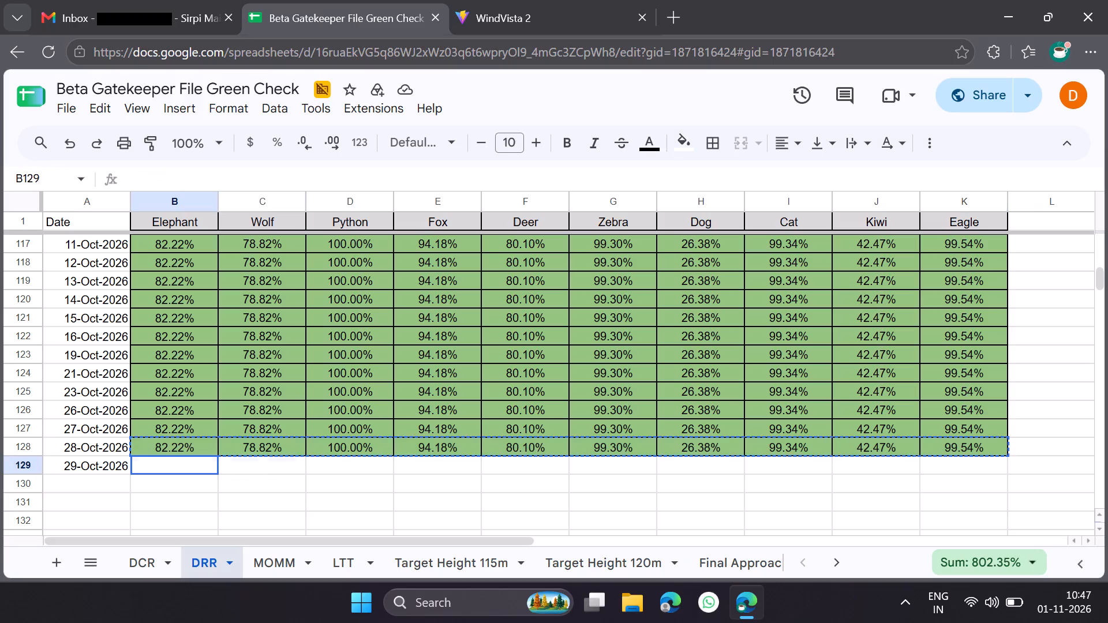
drag(220, 464, 949, 460)
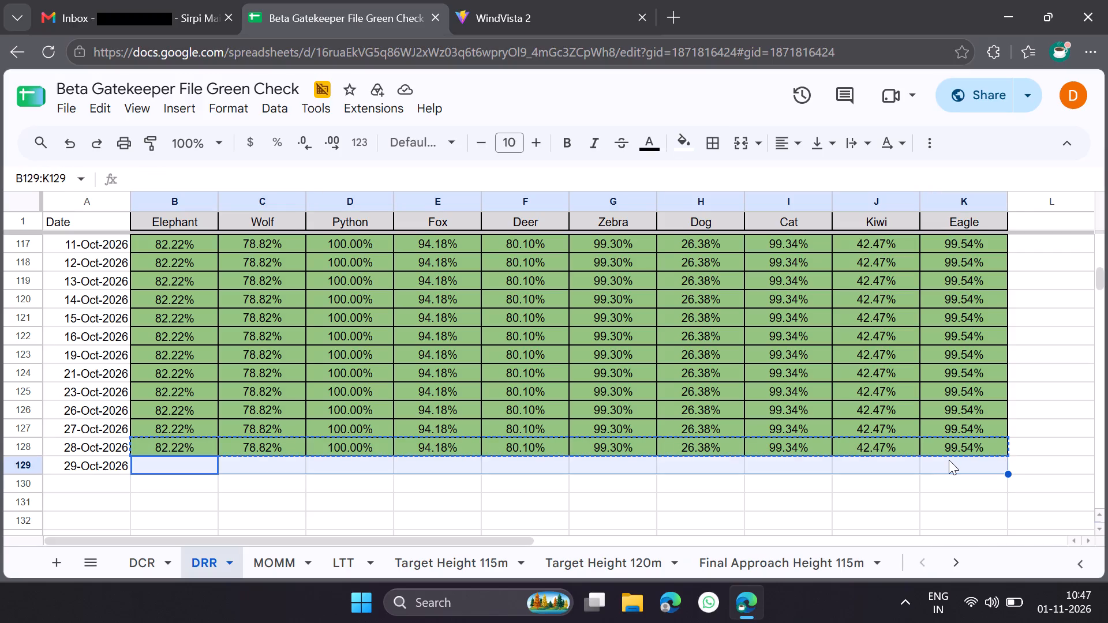
key(ctrl+v)
scroll(503, 436, down, 1)
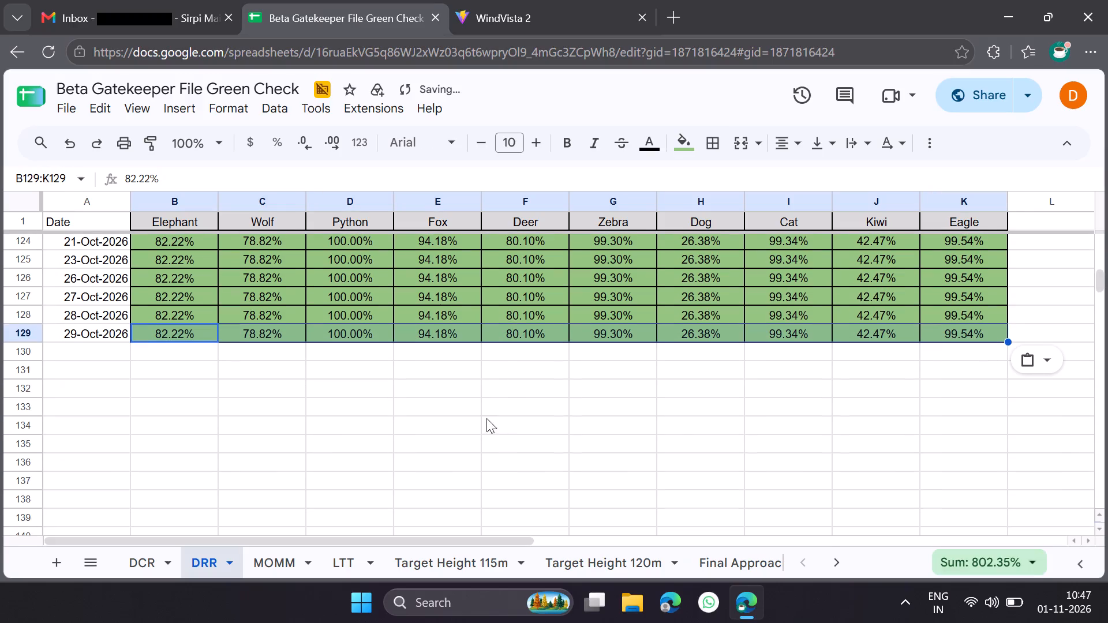
Examine the Fox system's measurement data and LTMoMM results for the 29 Oct 2026 analysis in WindVista 2.
click(448, 0)
click(493, 0)
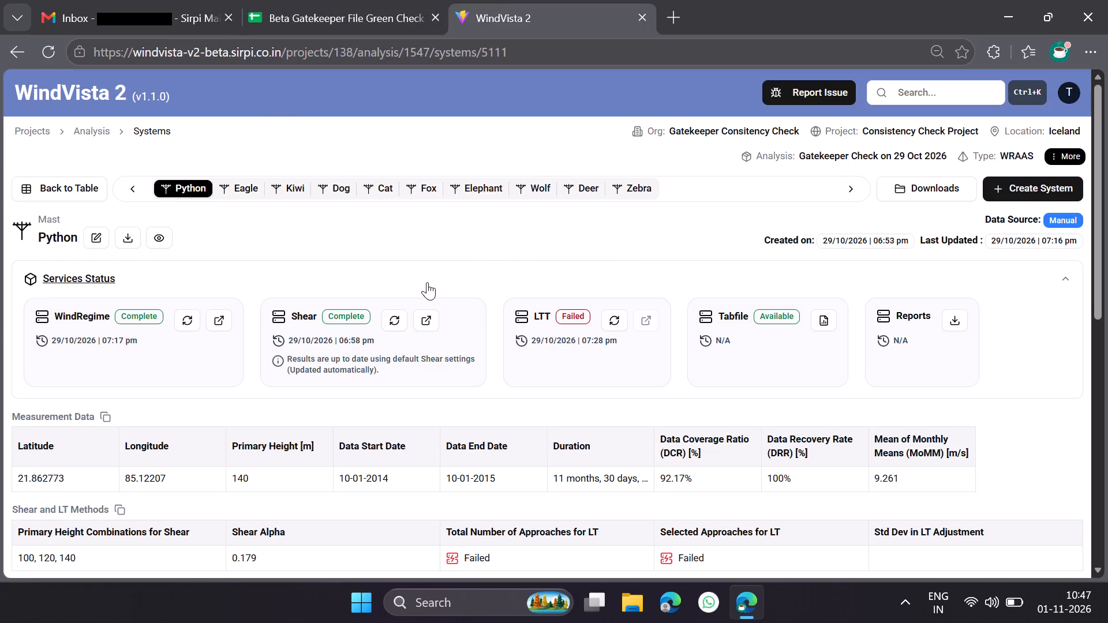
click(422, 195)
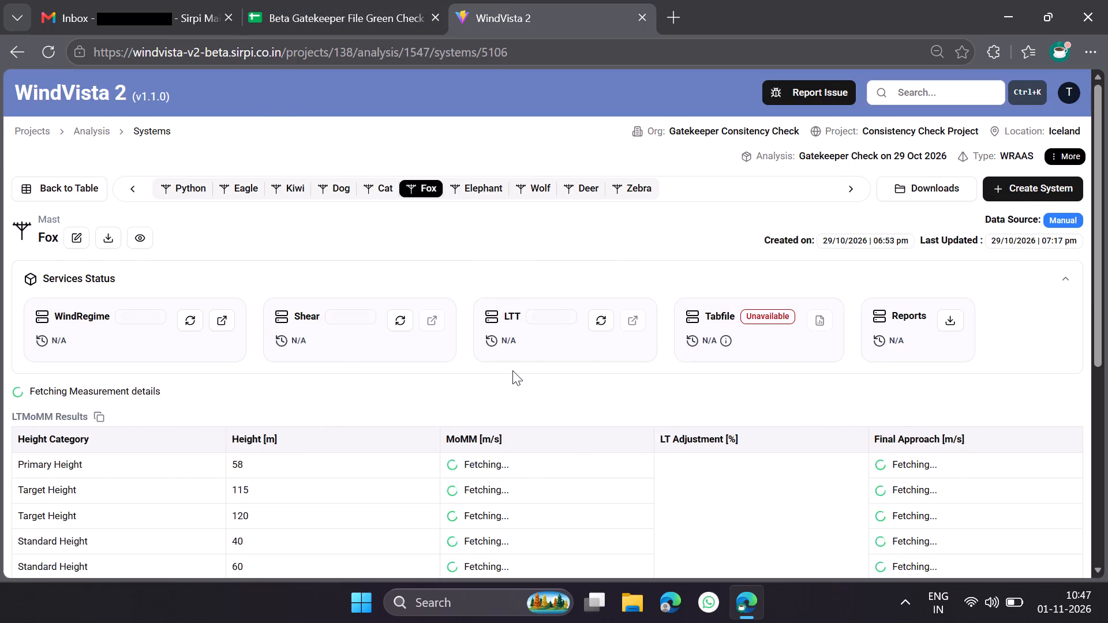
scroll(512, 370, down, 2)
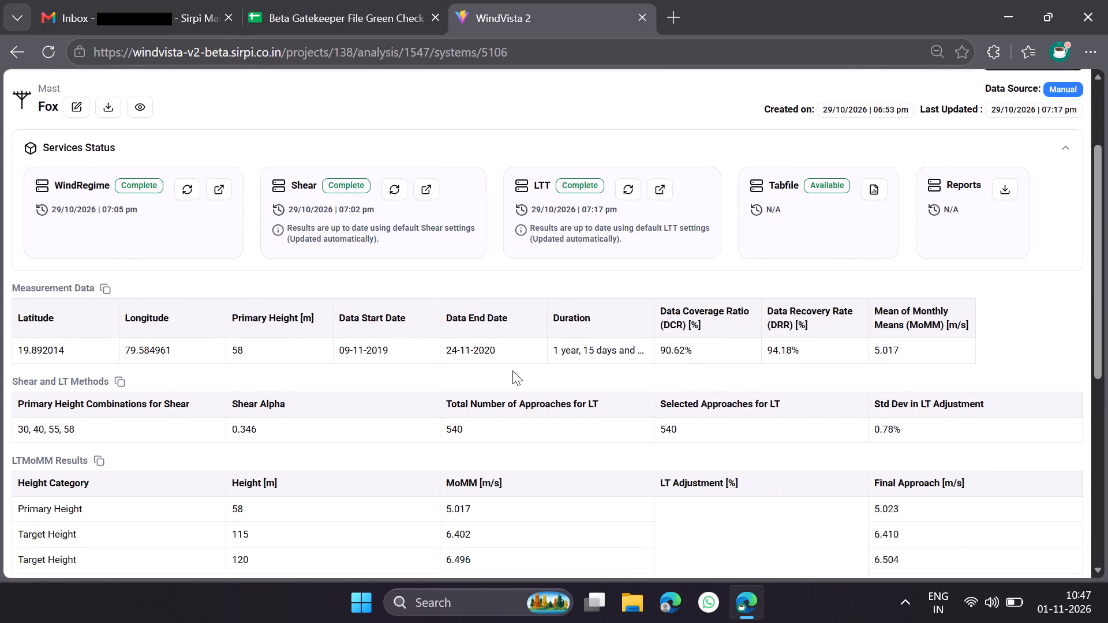
Return to the Green Check spreadsheet and enter the date 30-Oct-2026 in cell A130 of the DCR sheet.
click(318, 0)
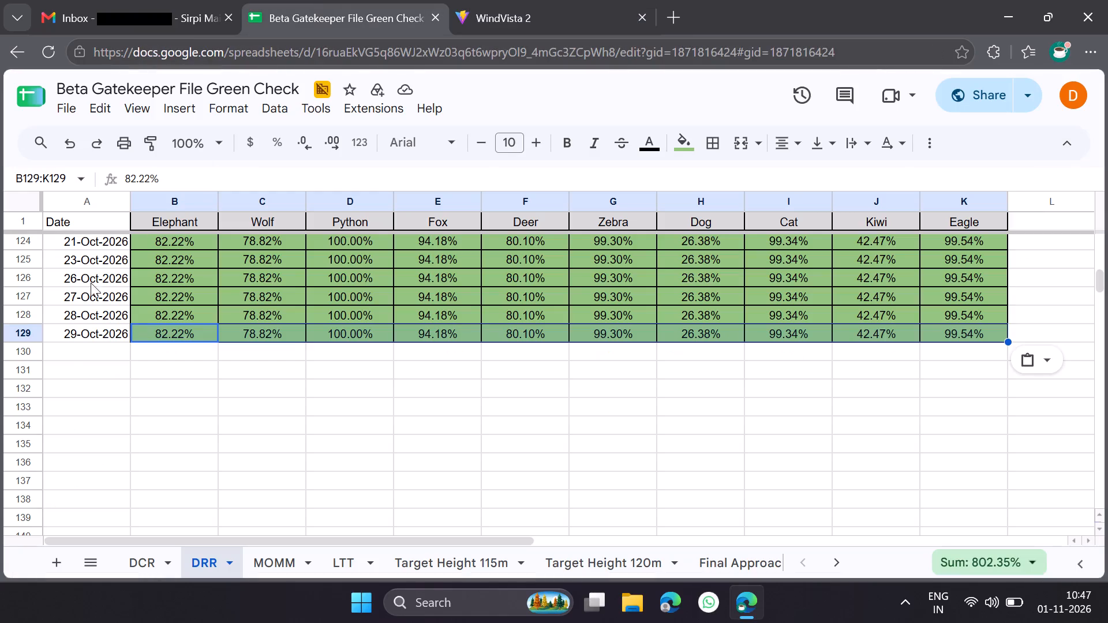
click(89, 356)
click(143, 558)
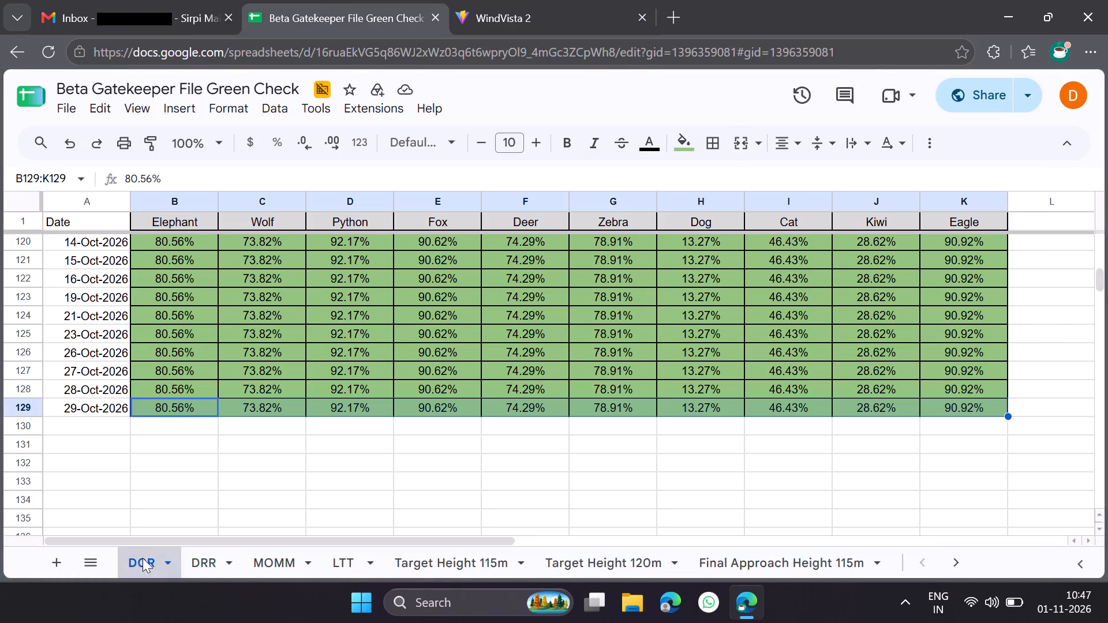
click(96, 429)
click(96, 429)
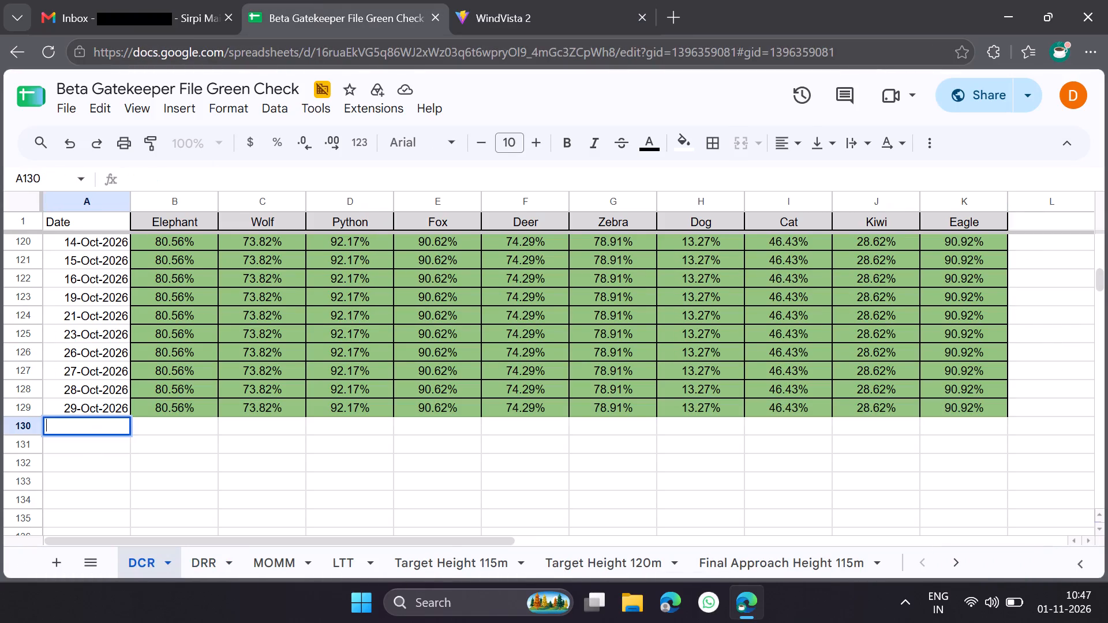
text(30-)
text(ct-20)
text(26)
Enter the date 30-Oct-2026 in cell A130 of the DRR sheet, correcting any typo in the year.
click(202, 571)
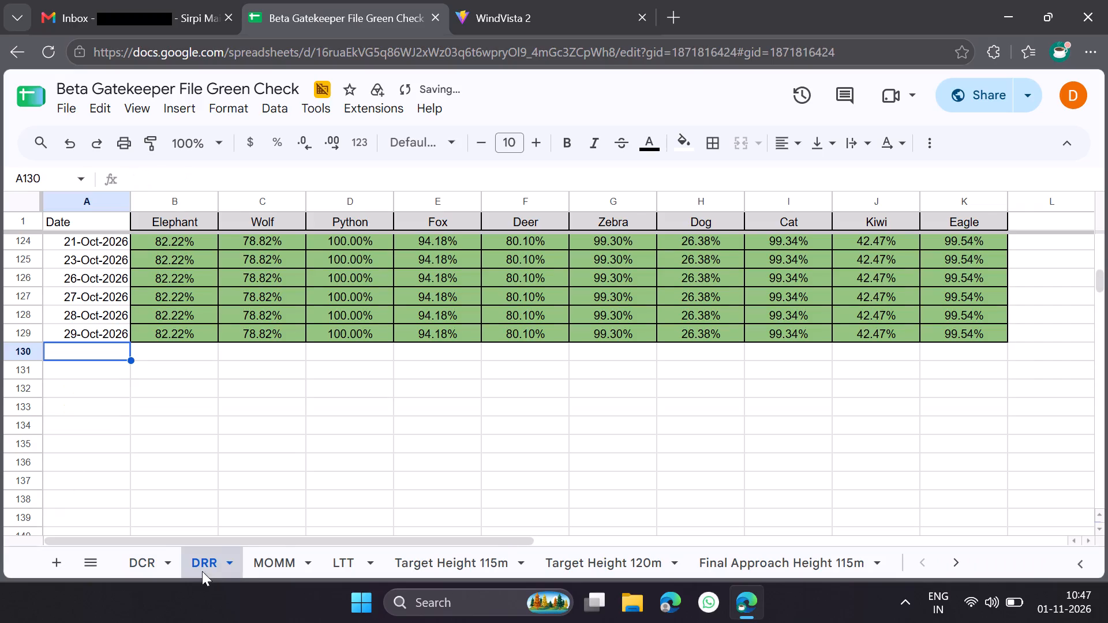
text(30-)
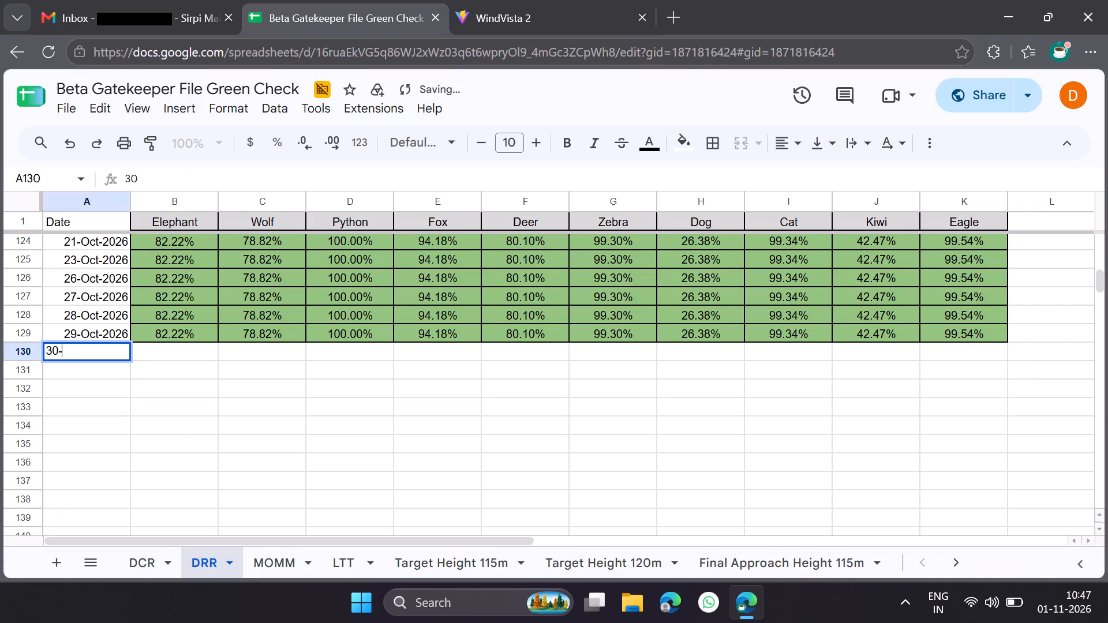
text(ct-29026)
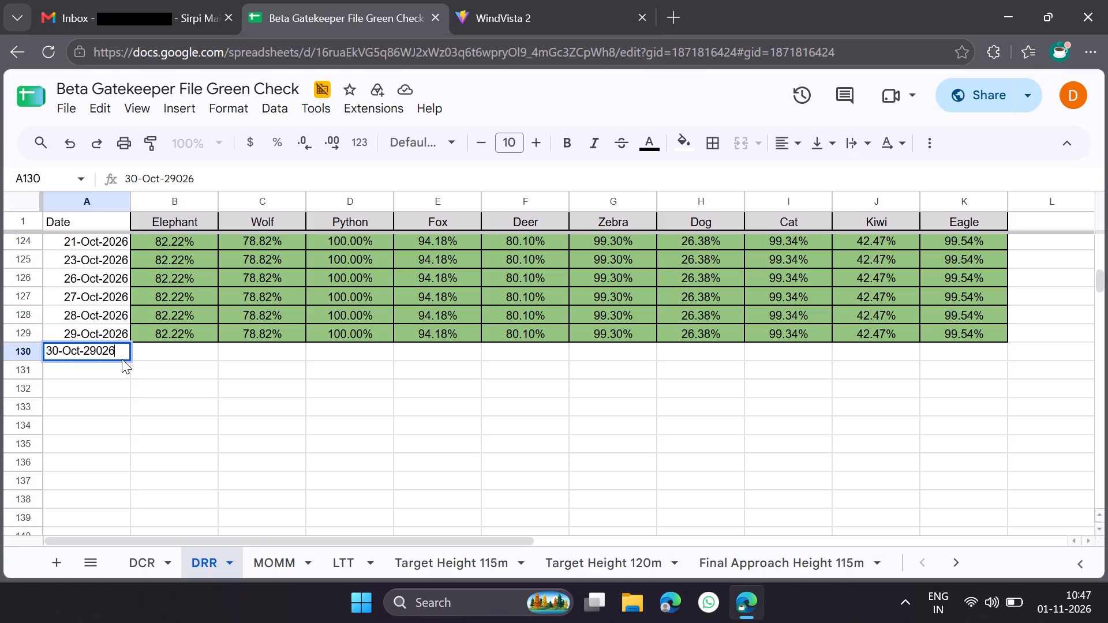
click(119, 362)
double_click(109, 355)
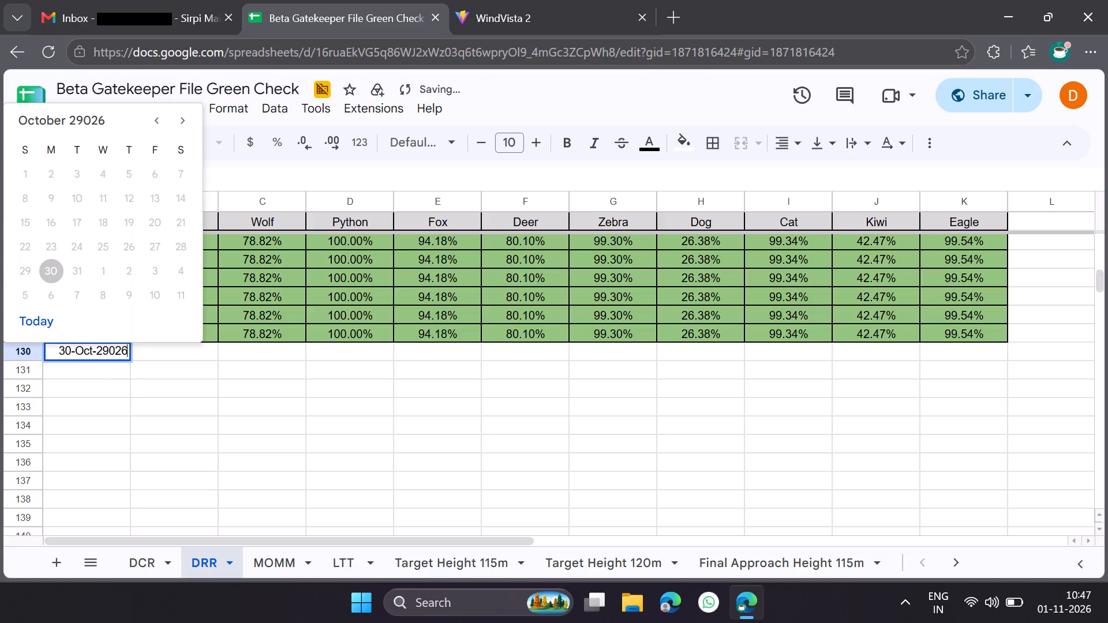
click(103, 352)
key(Right)
key(BackSpace)
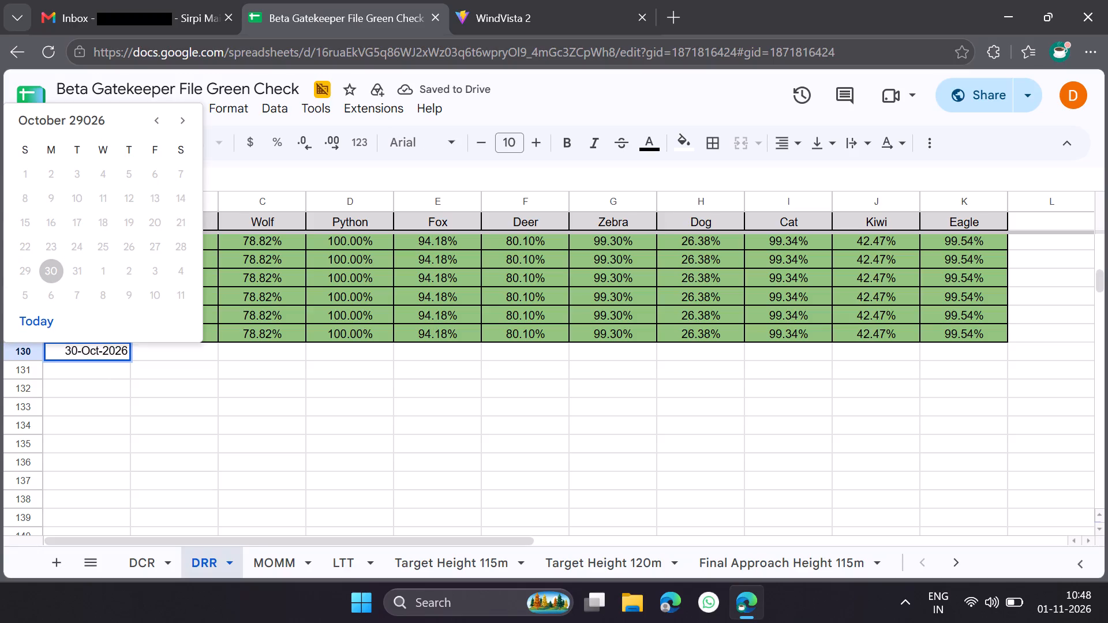
click(152, 404)
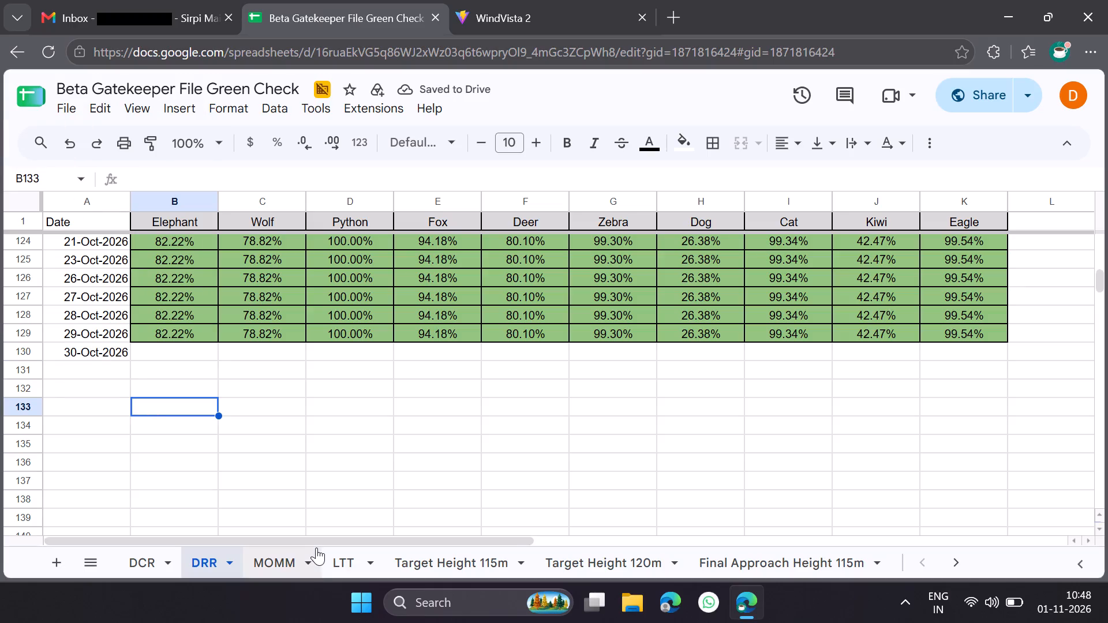
Copy the DRR sheet's 29-Oct-2026 values from Elephant through Eagle into the 30-Oct-2026 row.
drag(193, 331, 813, 320)
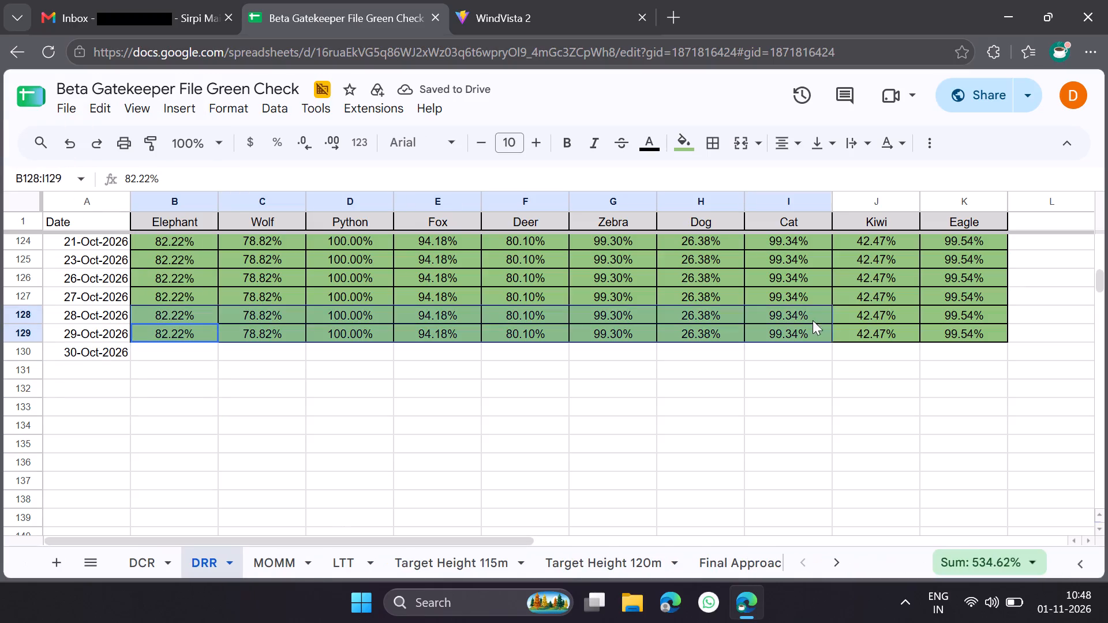
drag(813, 320, 944, 331)
key(ctrl+c)
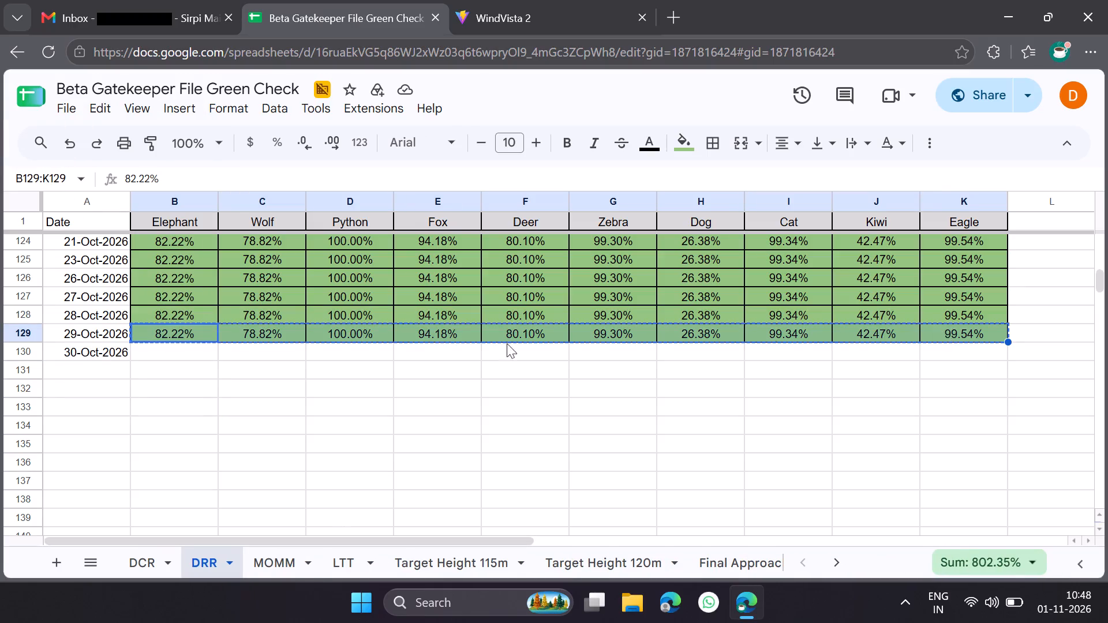
drag(207, 358, 980, 355)
key(ctrl+v)
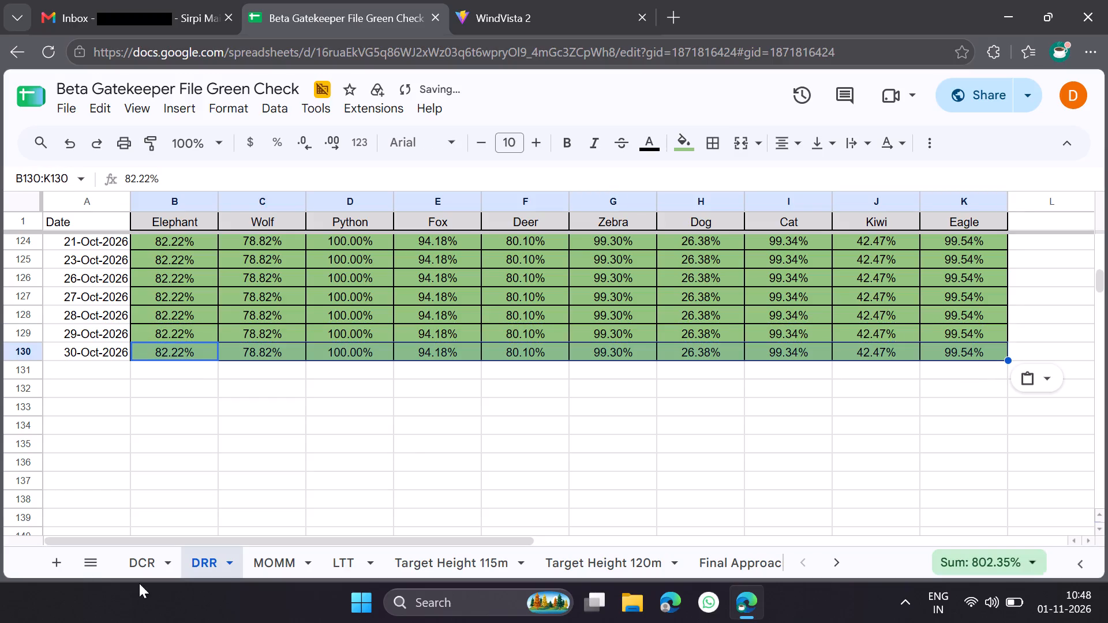
Copy the DCR sheet's 29-Oct-2026 values from Elephant through Eagle into the 30-Oct-2026 row.
click(144, 569)
drag(187, 410, 938, 409)
key(ctrl+c)
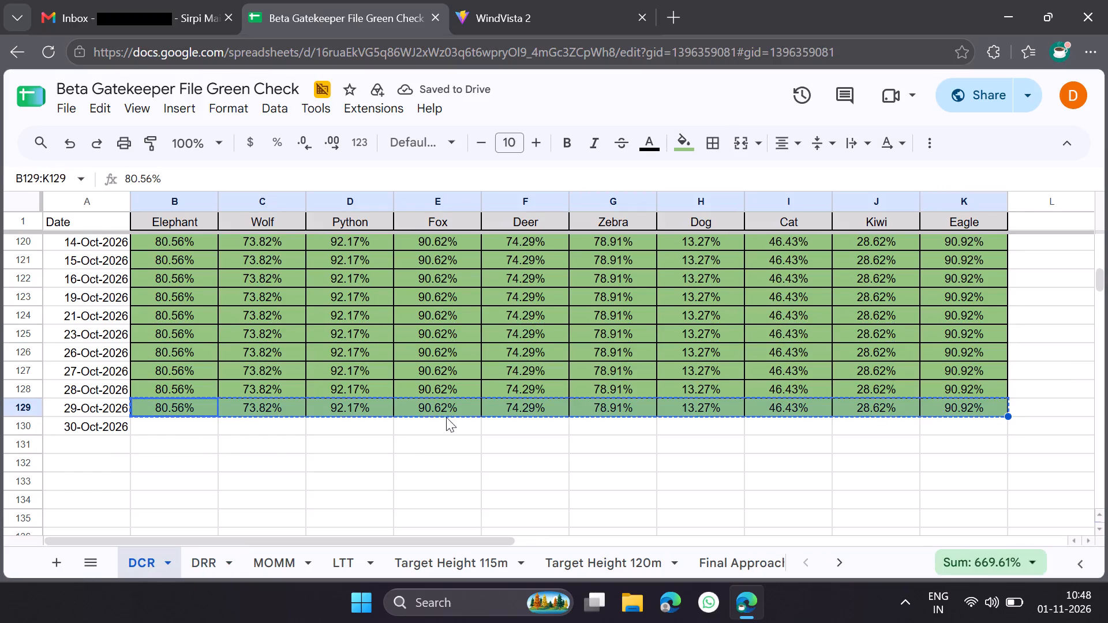
drag(185, 419, 987, 434)
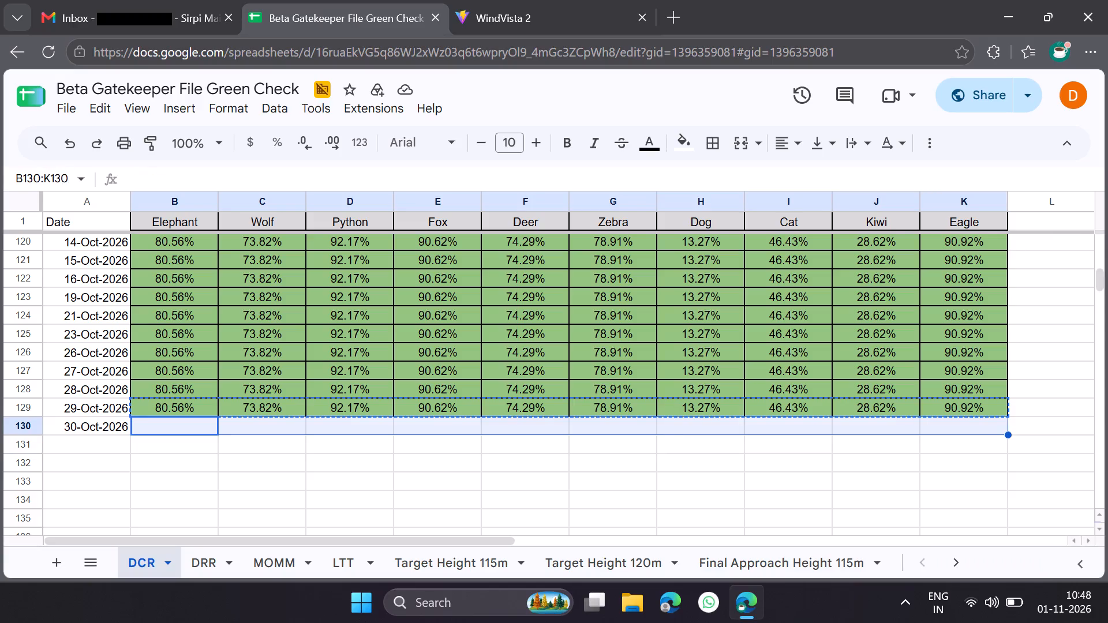
key(ctrl+v)
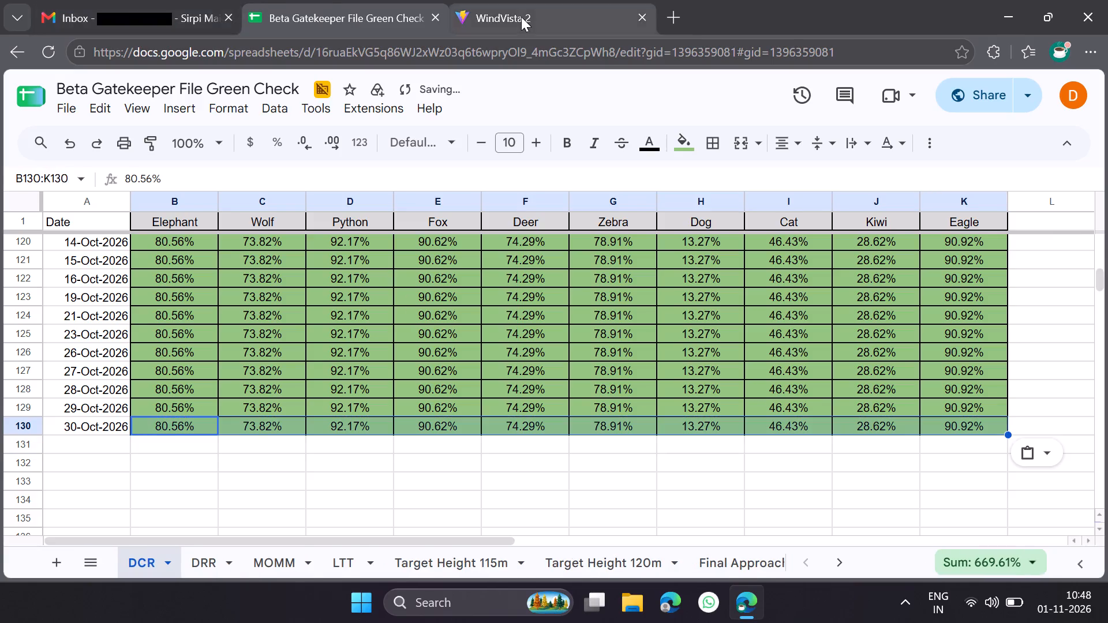
Switch to WindVista 2 and open the Wolf system of the Gatekeeper Check on 30 Oct 2026 analysis.
click(521, 17)
scroll(204, 207, up, 2)
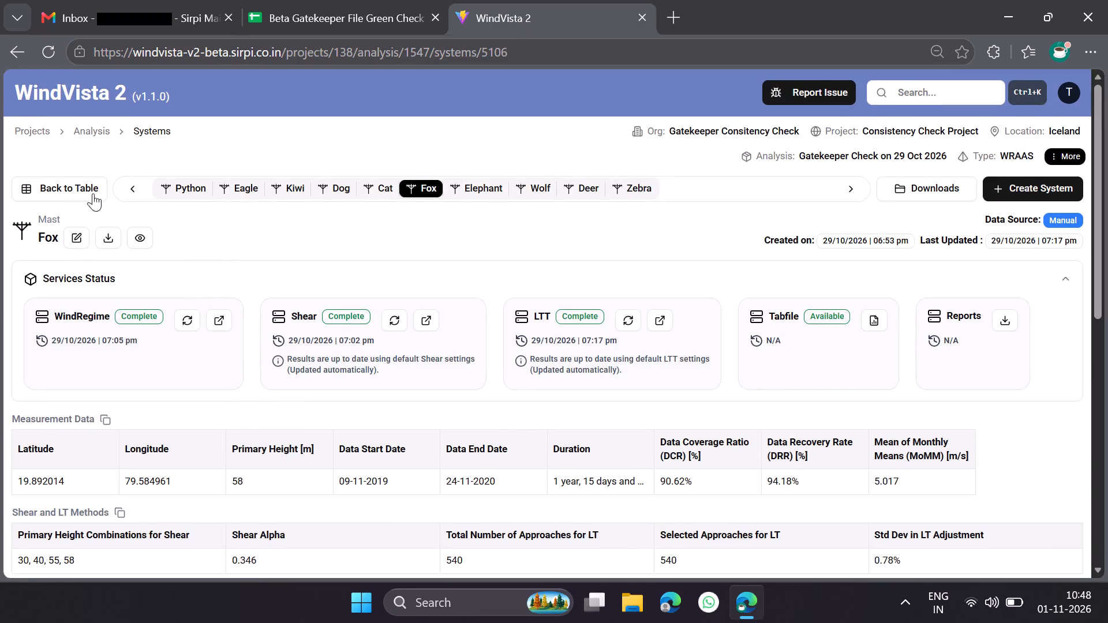
click(103, 126)
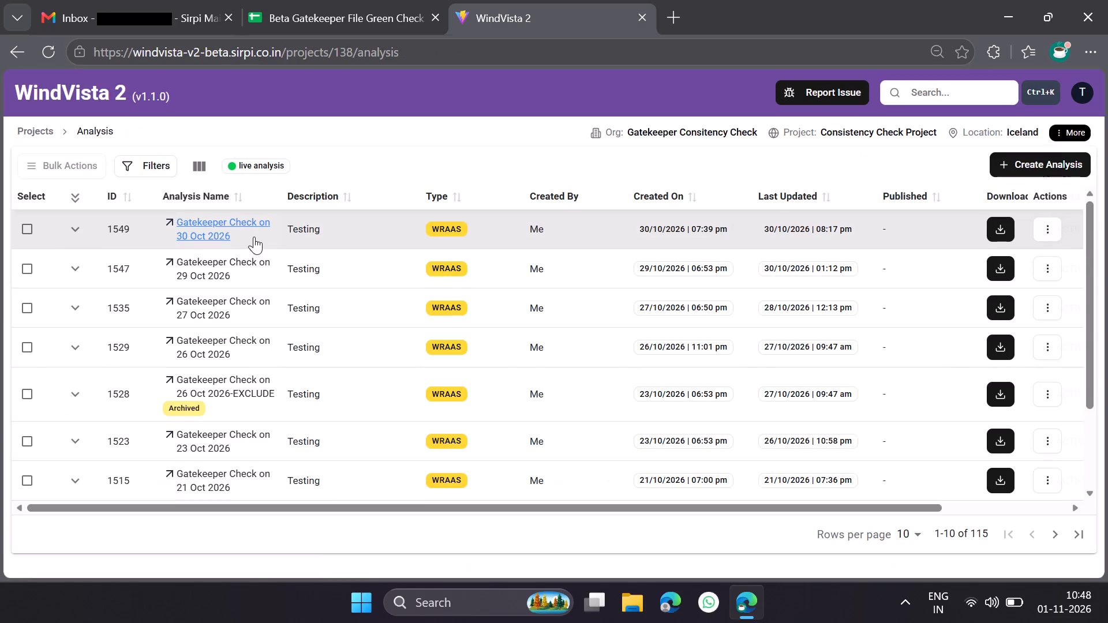
click(243, 228)
click(100, 258)
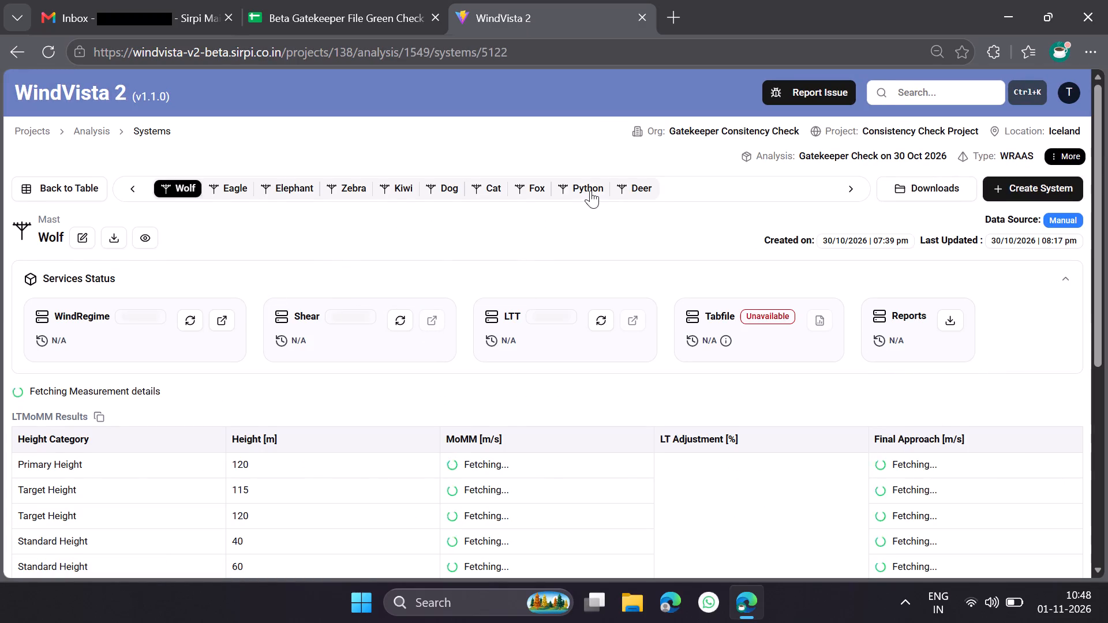
Examine the measurement data of the other systems in the 30 Oct 2026 analysis, from Python and Deer through to Fox.
click(590, 190)
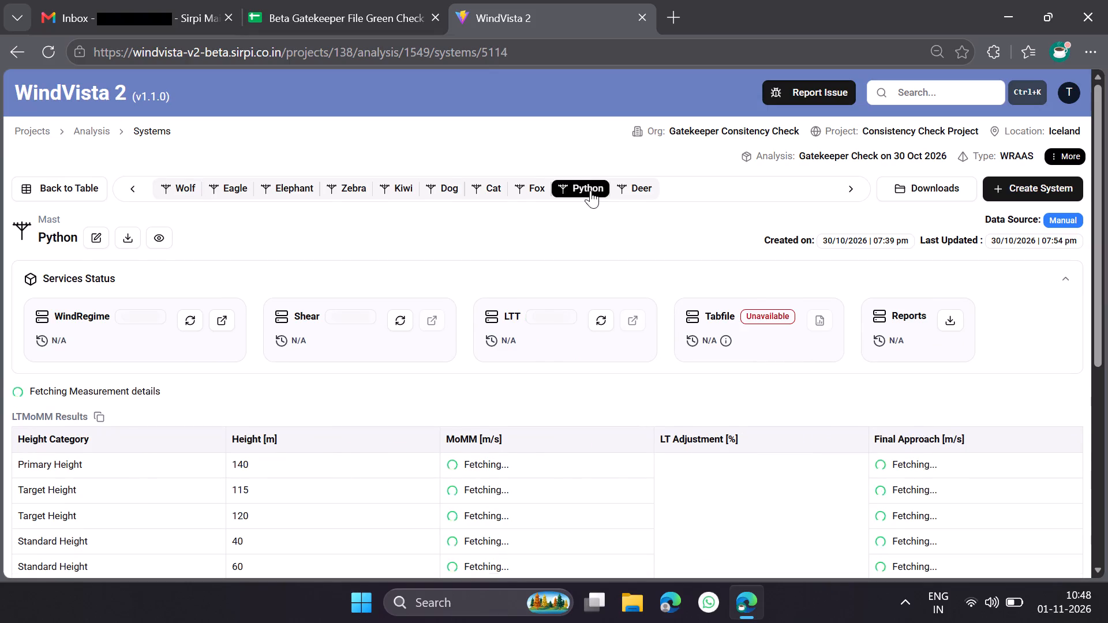
click(622, 192)
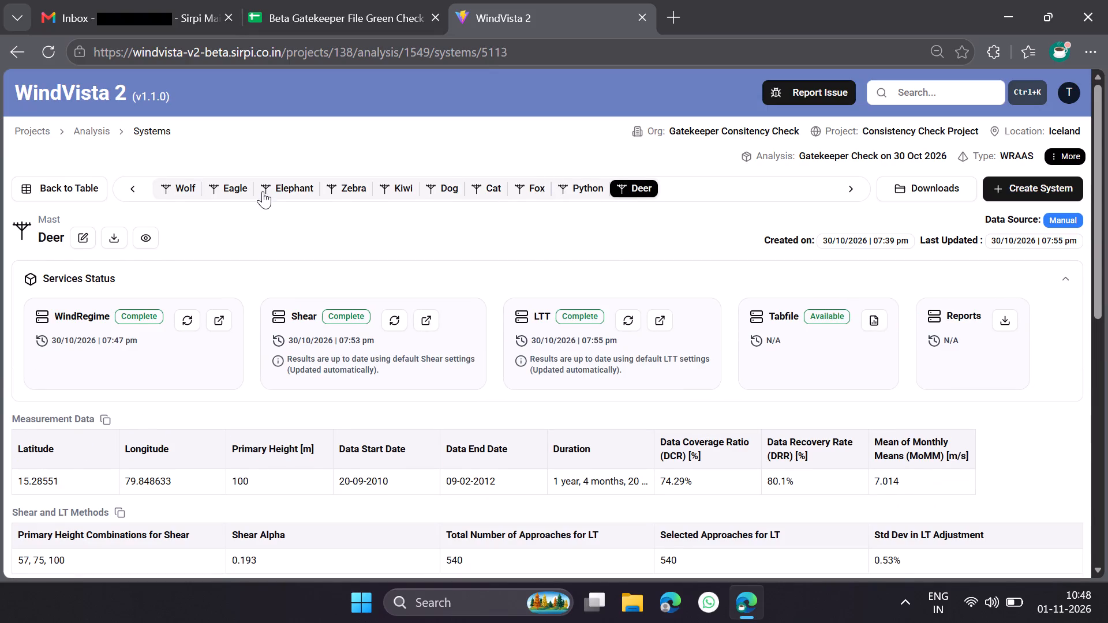
click(222, 188)
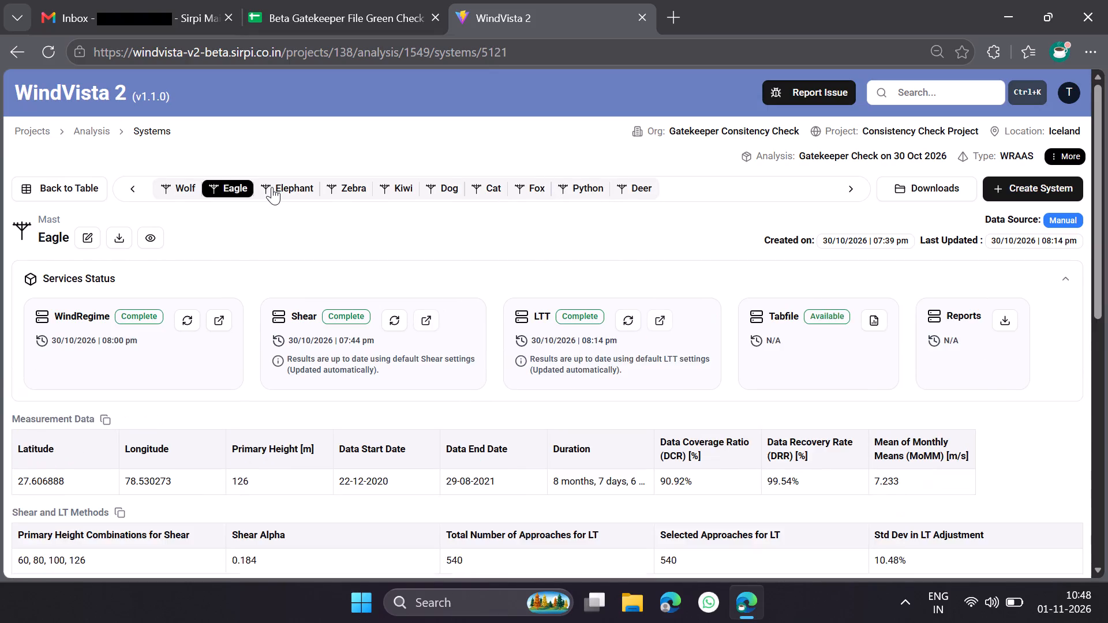
click(272, 187)
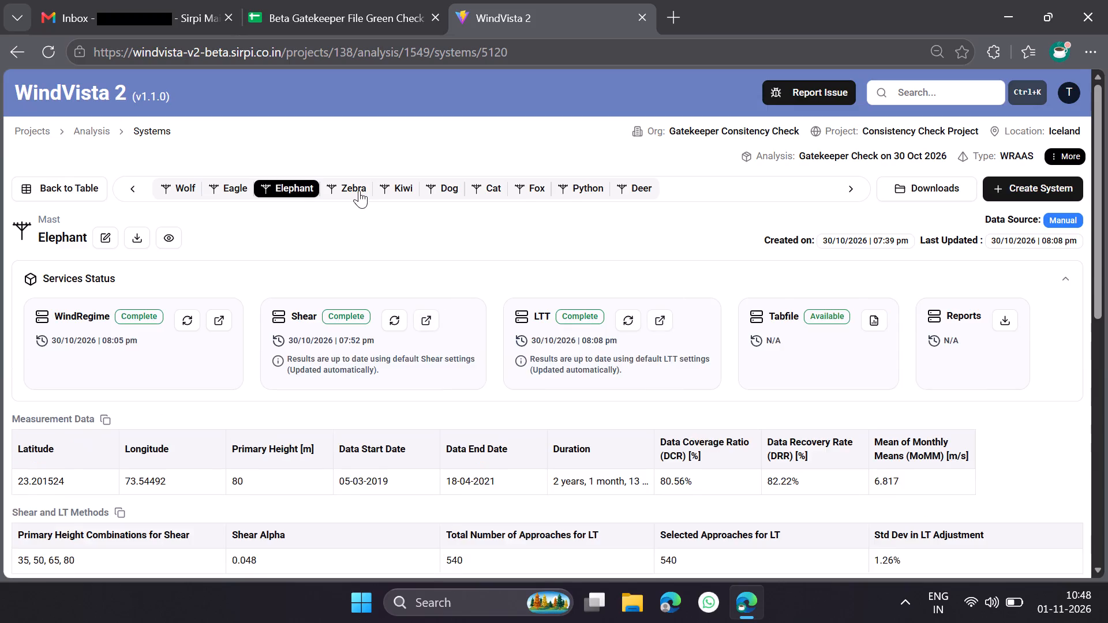
click(359, 190)
click(392, 190)
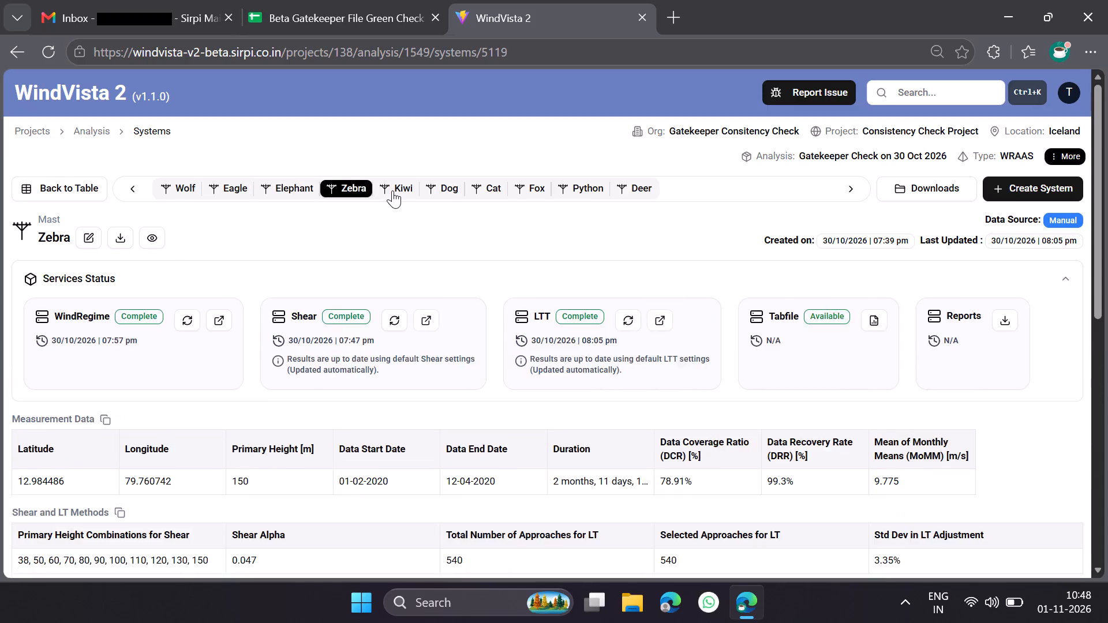
click(446, 186)
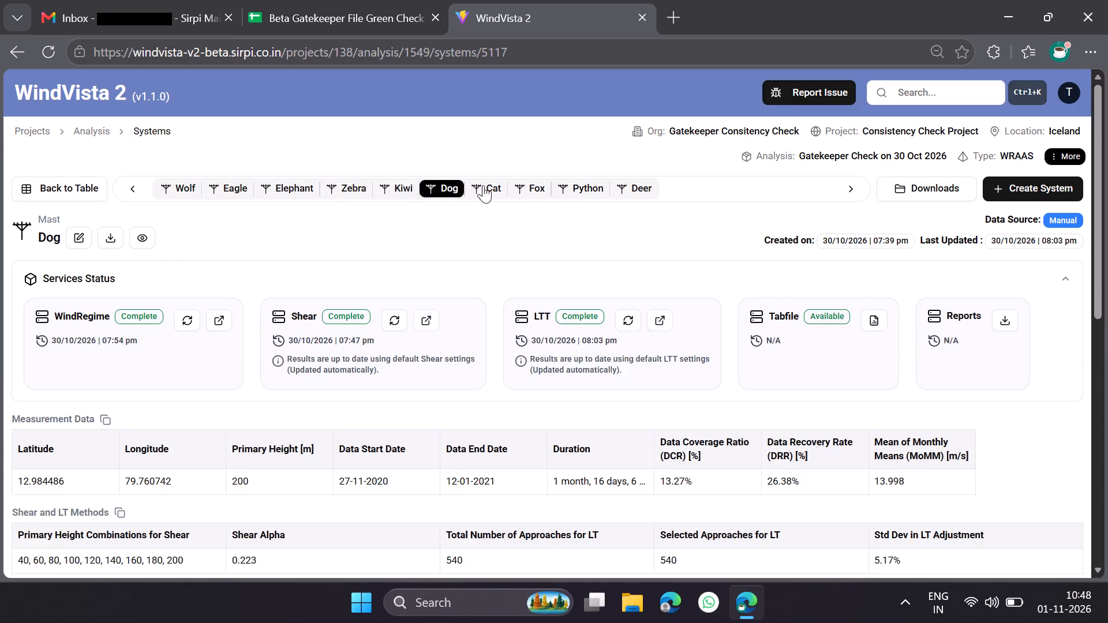
click(483, 185)
click(532, 183)
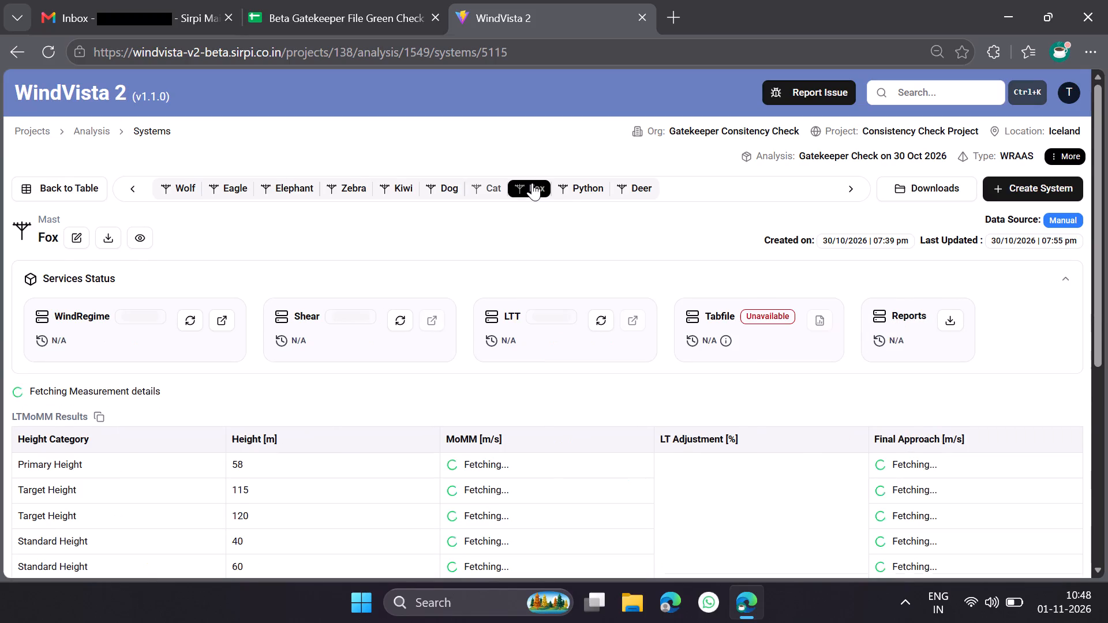
click(600, 240)
Return to the Green Check spreadsheet and go to the 28-Oct-2026 row of the MOMM sheet.
click(309, 0)
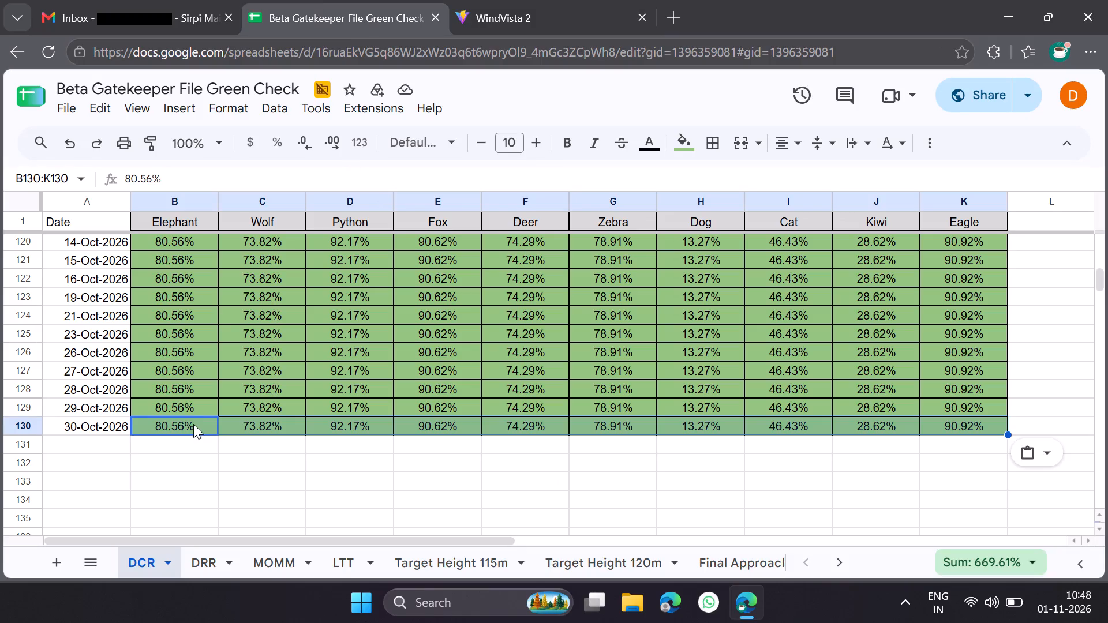
click(200, 558)
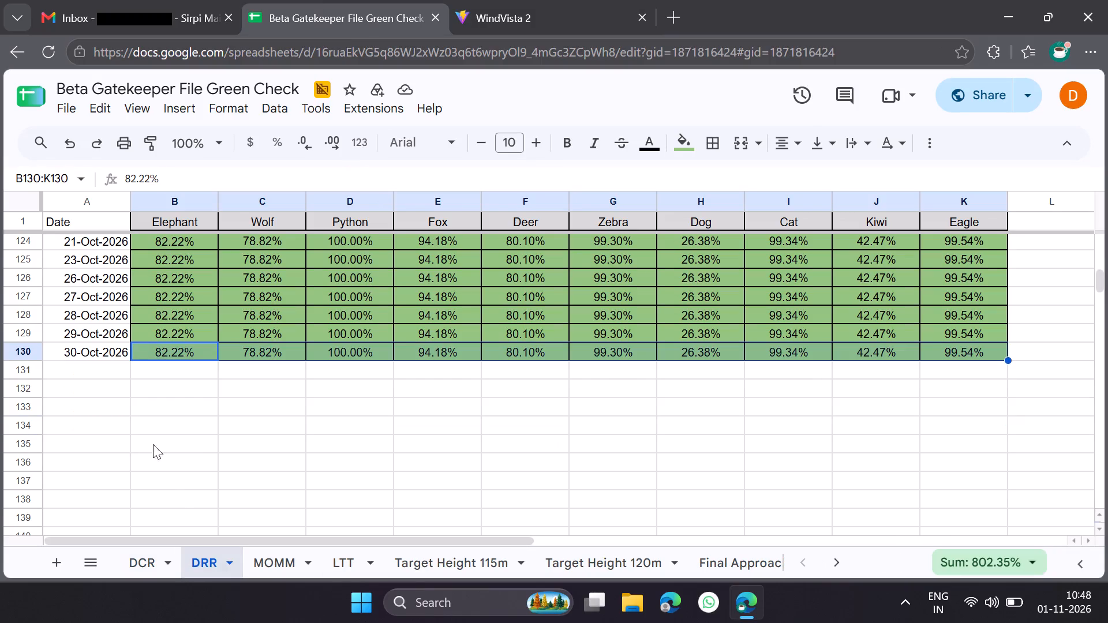
click(266, 564)
scroll(230, 403, down, 13)
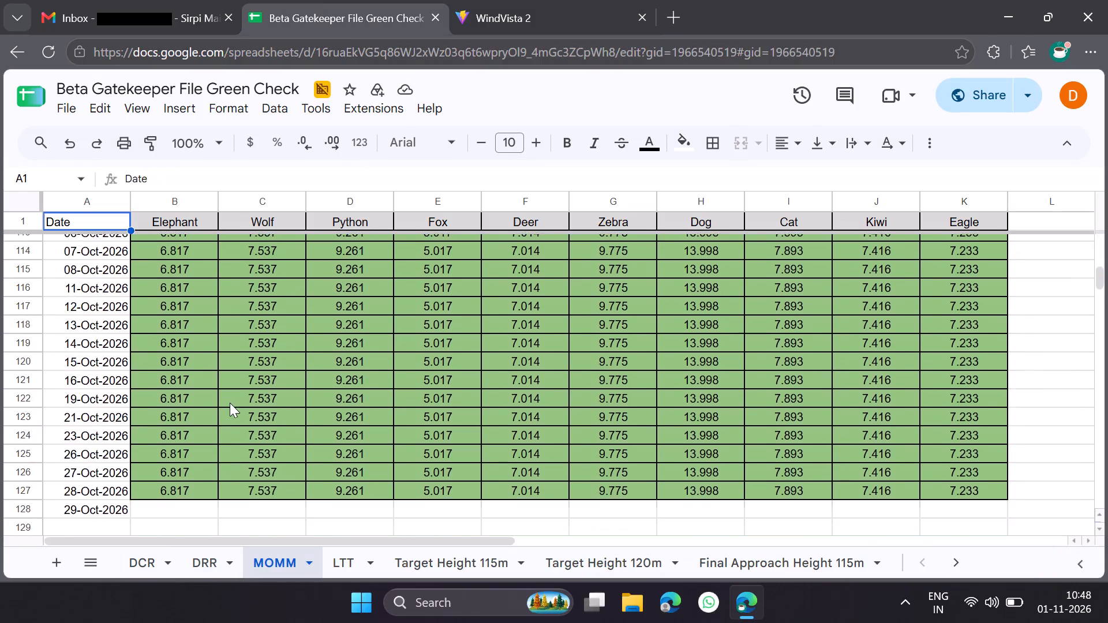
scroll(230, 403, down, 4)
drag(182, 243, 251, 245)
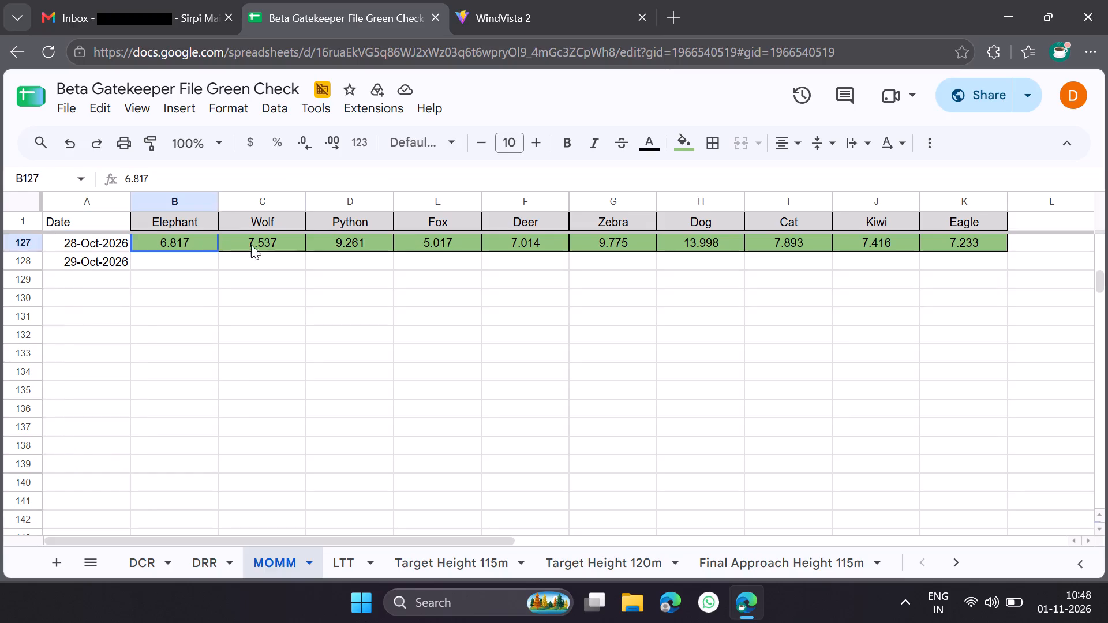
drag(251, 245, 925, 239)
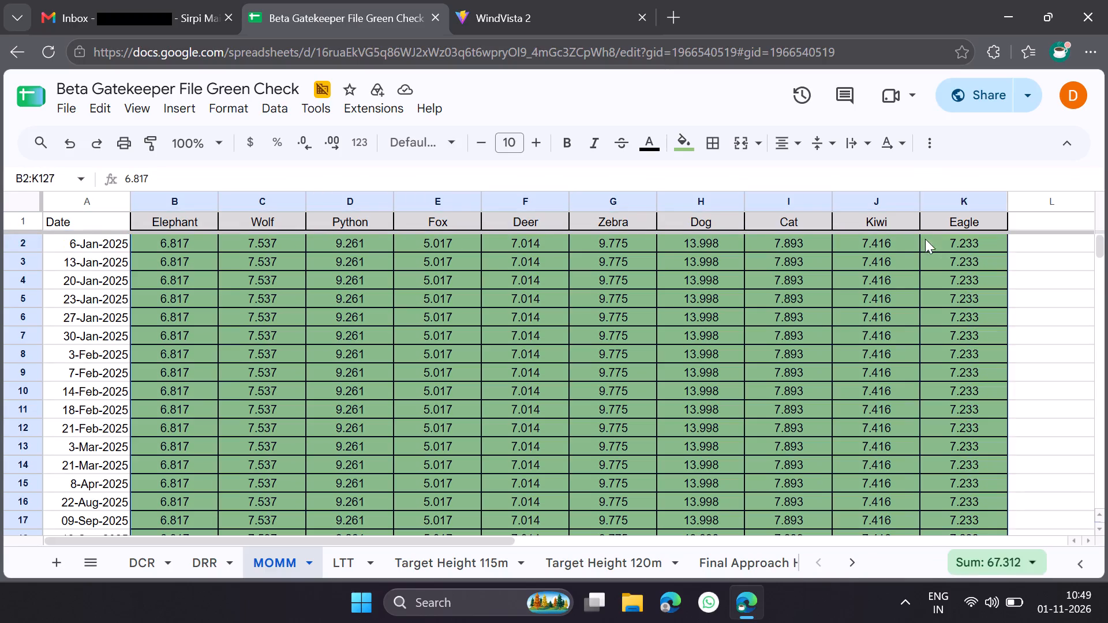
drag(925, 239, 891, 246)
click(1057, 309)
Copy the MOMM sheet's 28-Oct-2026 values from Elephant through Eagle into the 29-Oct-2026 row.
scroll(1057, 309, down, 12)
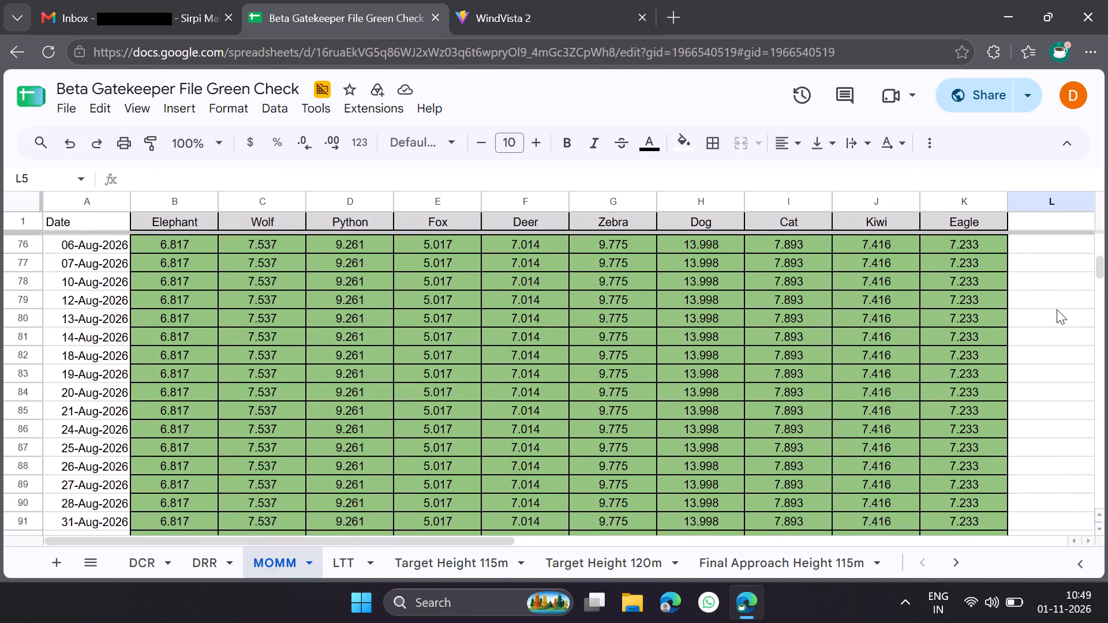
scroll(1057, 309, down, 7)
scroll(1057, 309, up, 1)
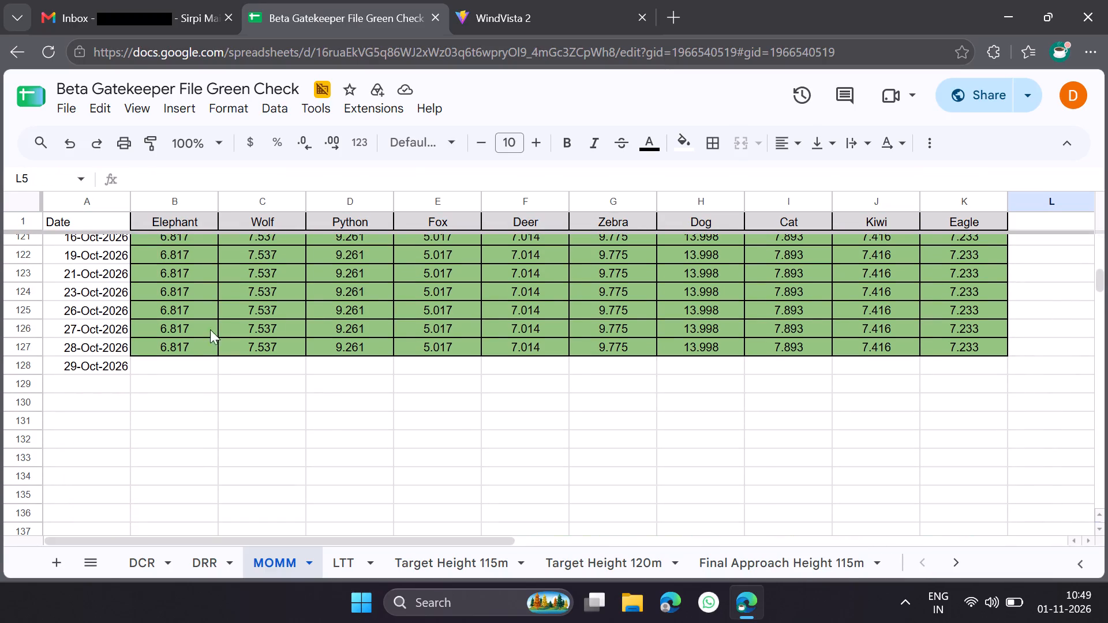
drag(181, 351, 866, 354)
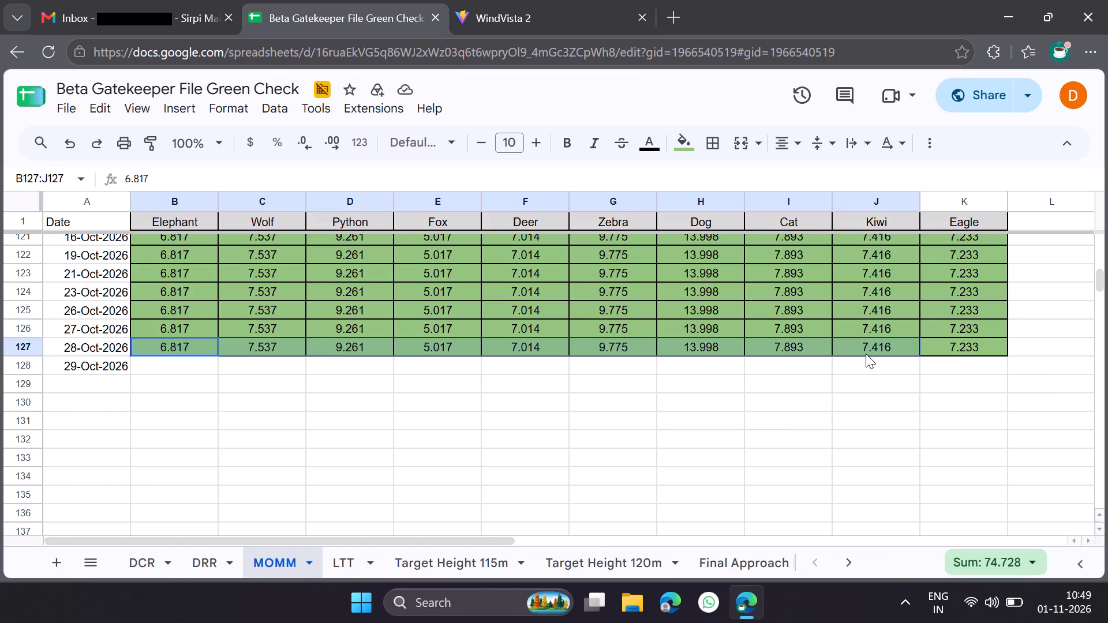
drag(866, 354, 952, 346)
key(ctrl+c)
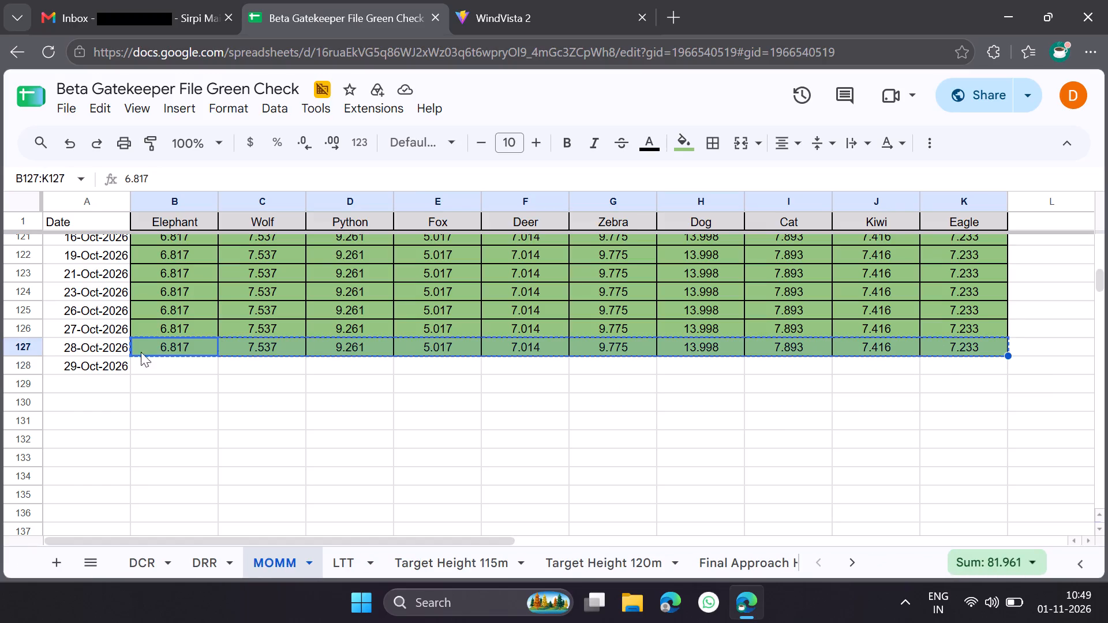
drag(158, 361, 887, 356)
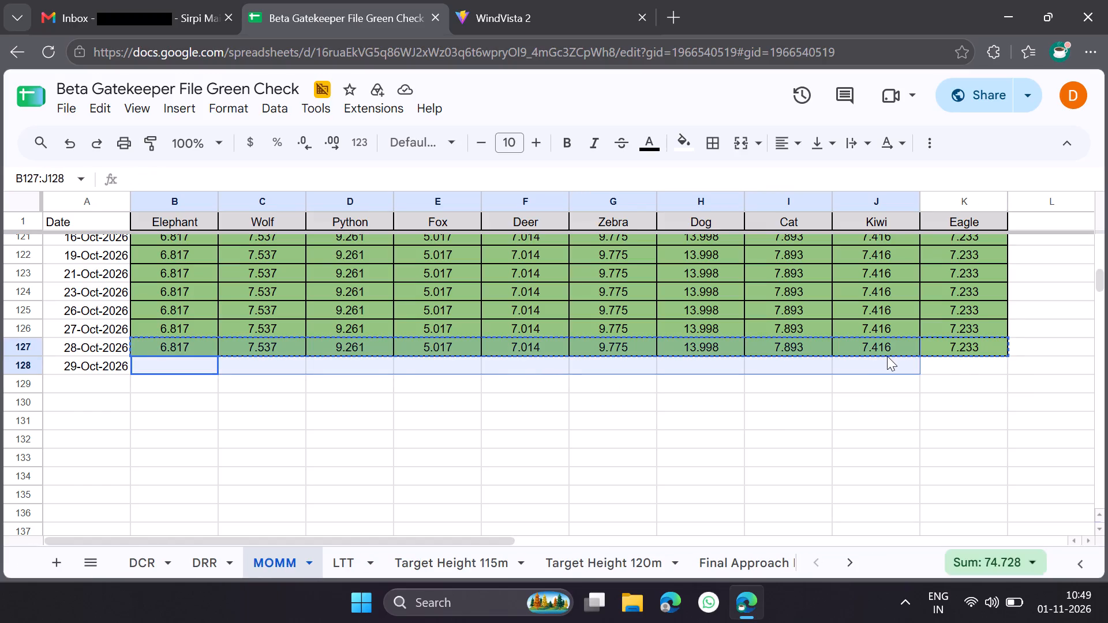
drag(887, 356, 961, 368)
key(ctrl+v)
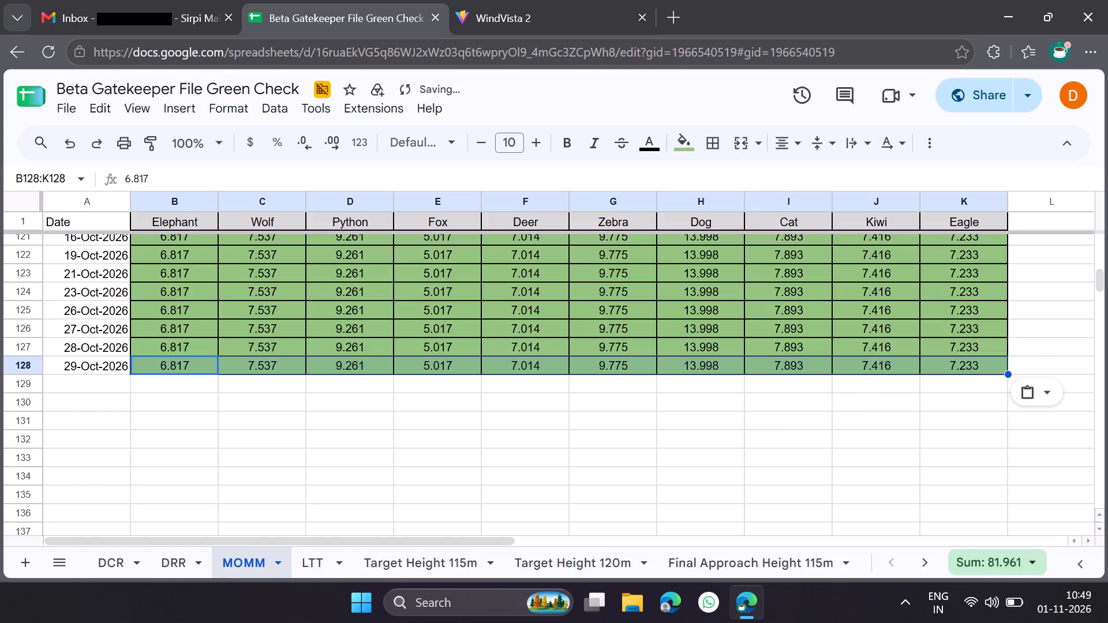
Enter the date 30-Oct-2026 in cell A129 of the MOMM sheet, correcting any typos.
double_click(108, 386)
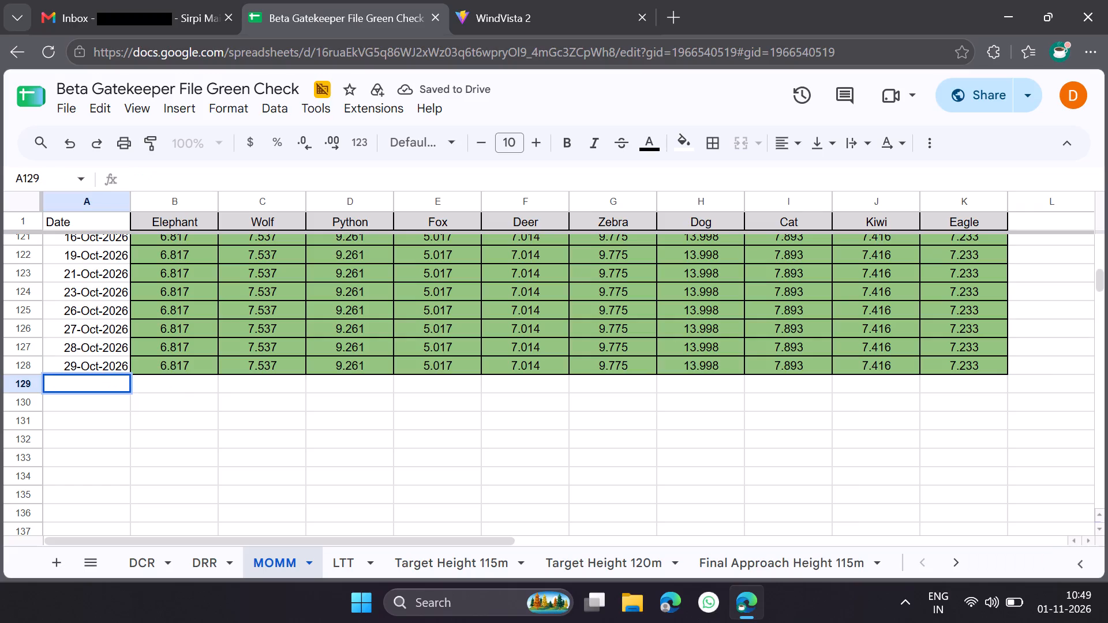
text(3-)
key(BackSpace)
text(0-)
text(ct-29)
key(BackSpace)
text(025)
key(BackSpace)
key(6)
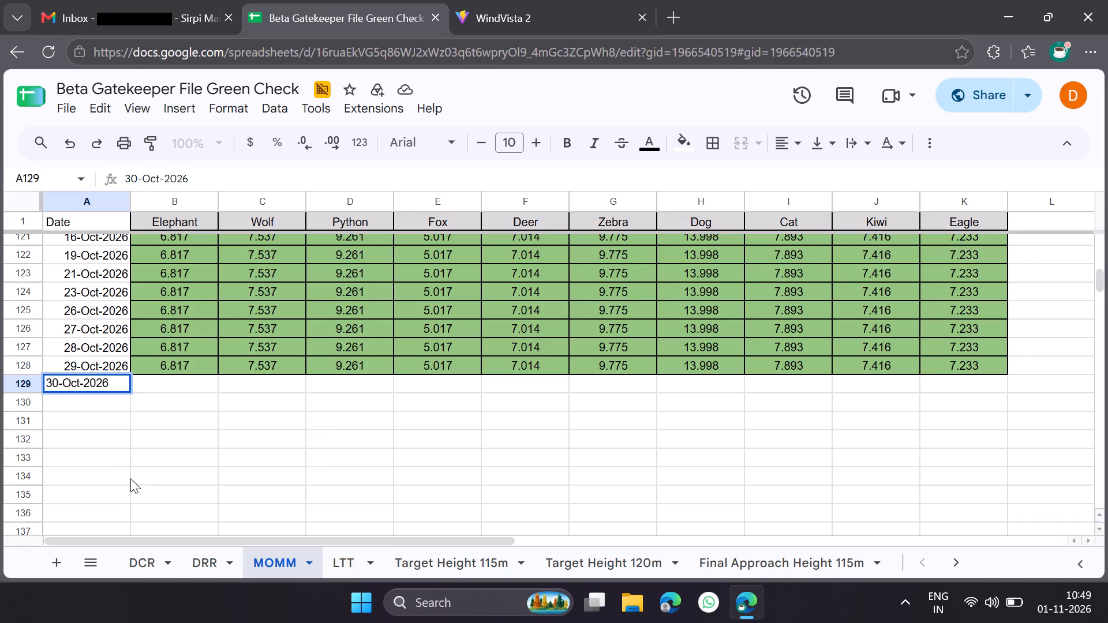
Copy the 28-Oct-2026 values from Elephant through Eagle in the LTT sheet.
click(349, 562)
scroll(274, 475, down, 9)
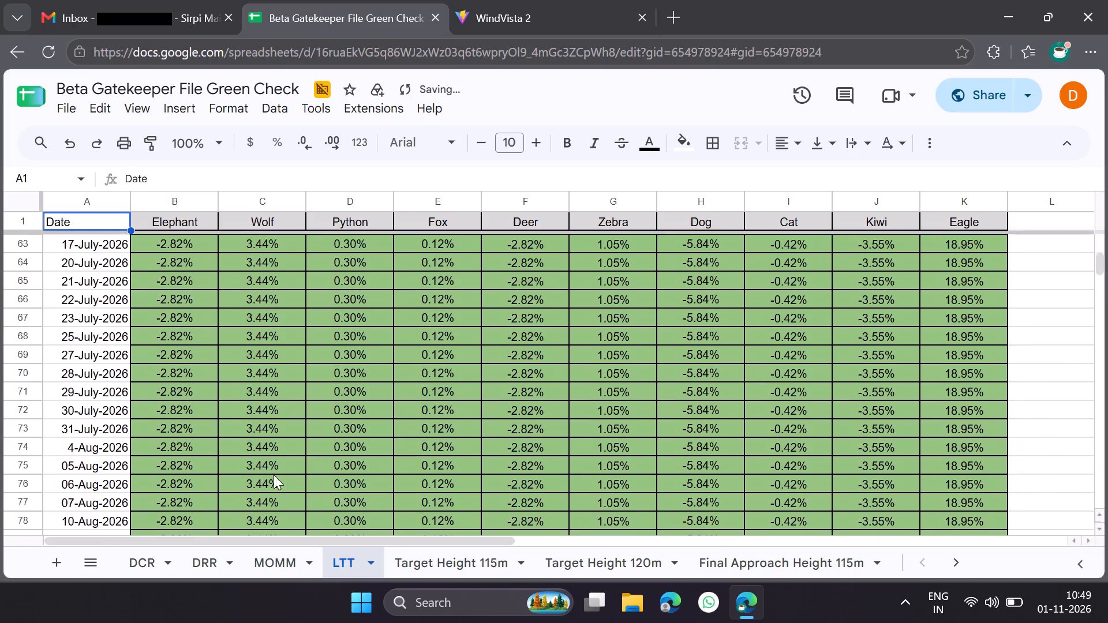
scroll(274, 475, down, 8)
scroll(274, 475, up, 2)
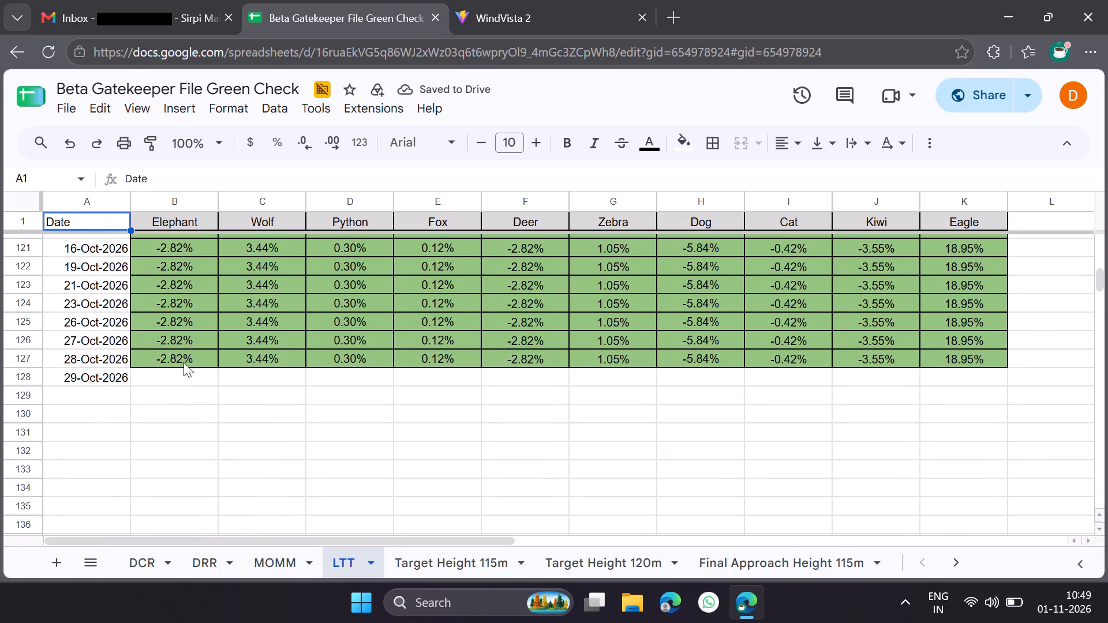
drag(183, 362, 959, 358)
key(ctrl+c)
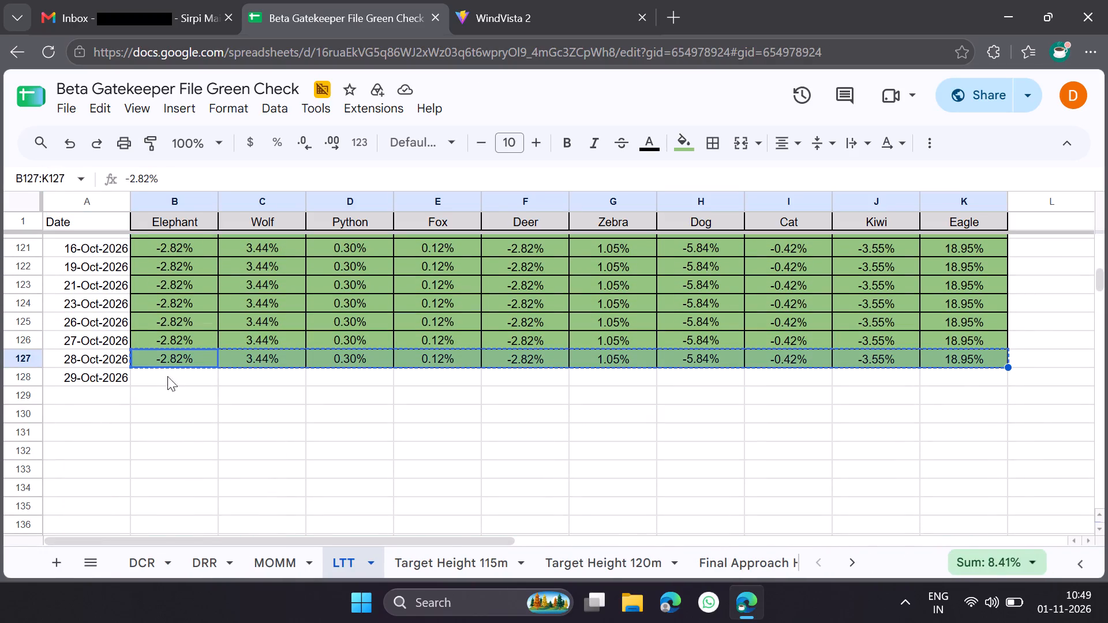
Enter the date 30-Oct-2026 in cell A129 of the LTT sheet.
click(109, 395)
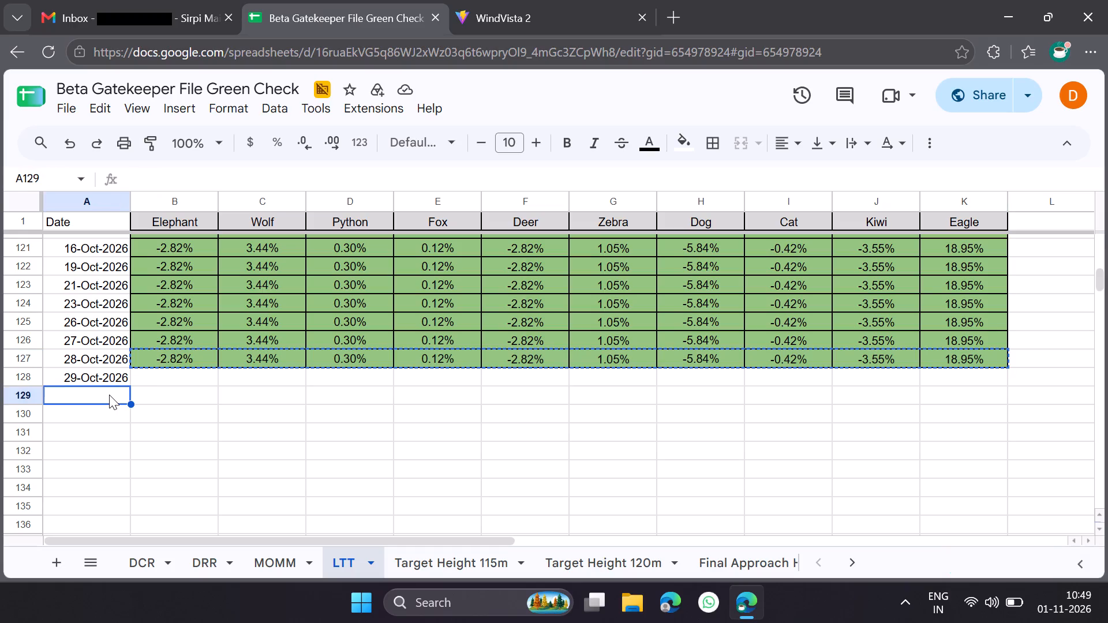
text(30)
key(minus)
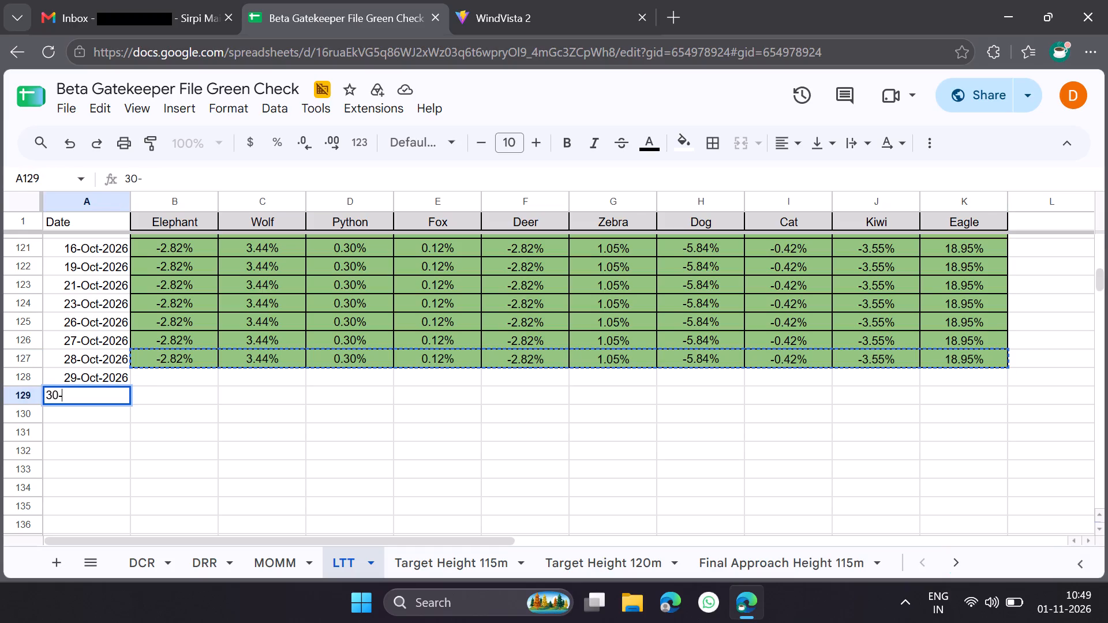
text(ct-2026)
click(129, 430)
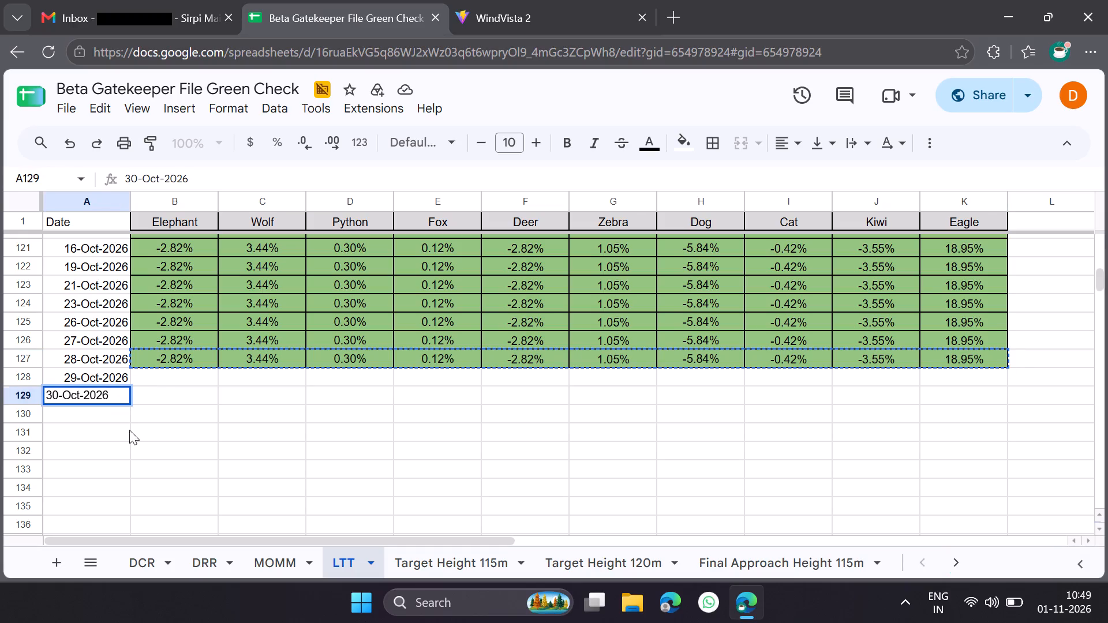
Paste the copied 28-Oct-2026 values from Elephant through Eagle into the 29-Oct-2026 and 30-Oct-2026 rows of the LTT sheet.
drag(192, 370, 382, 393)
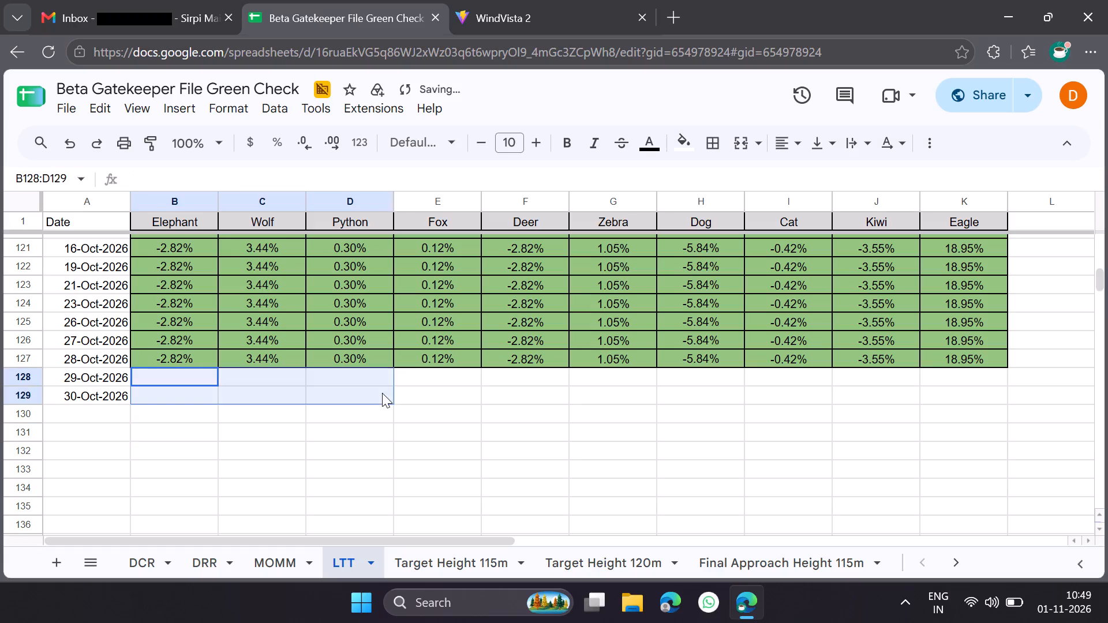
drag(382, 393, 975, 403)
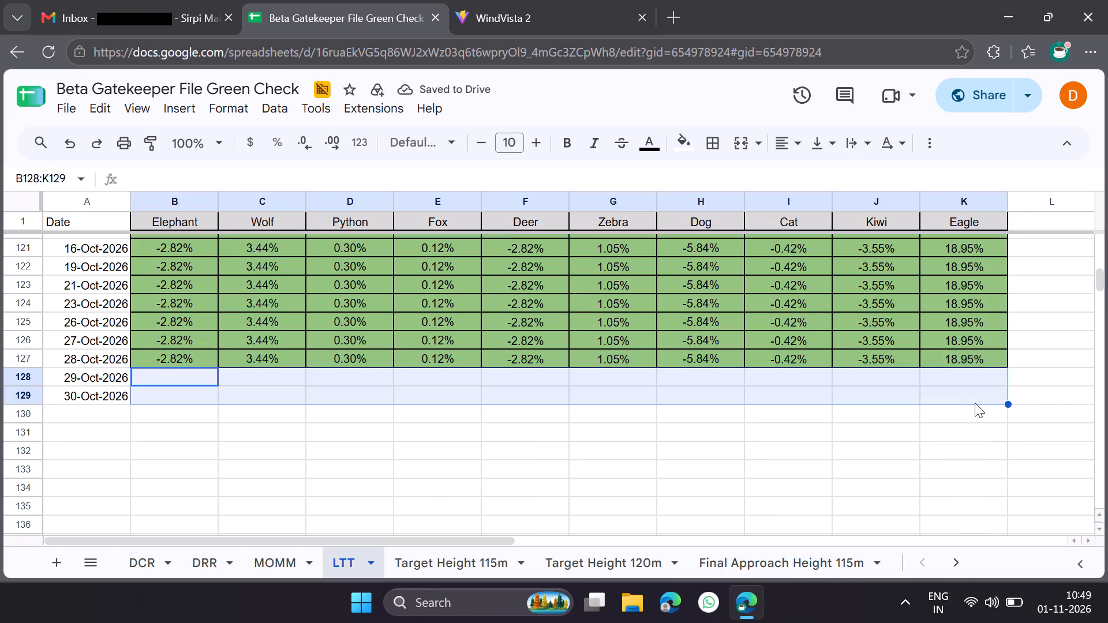
key(ctrl+v)
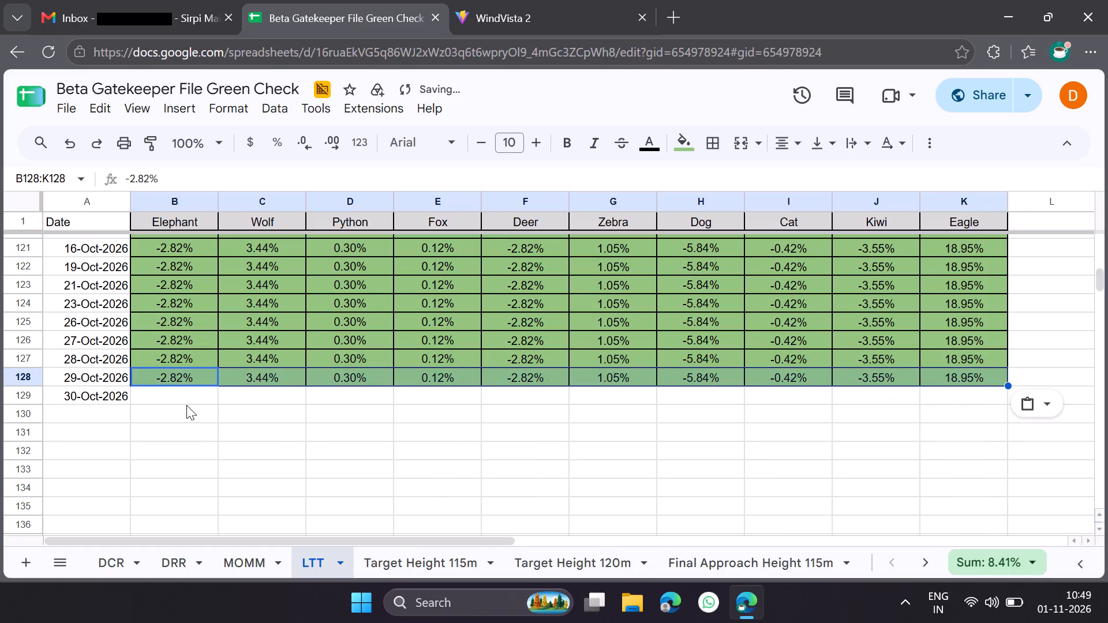
drag(192, 403, 983, 396)
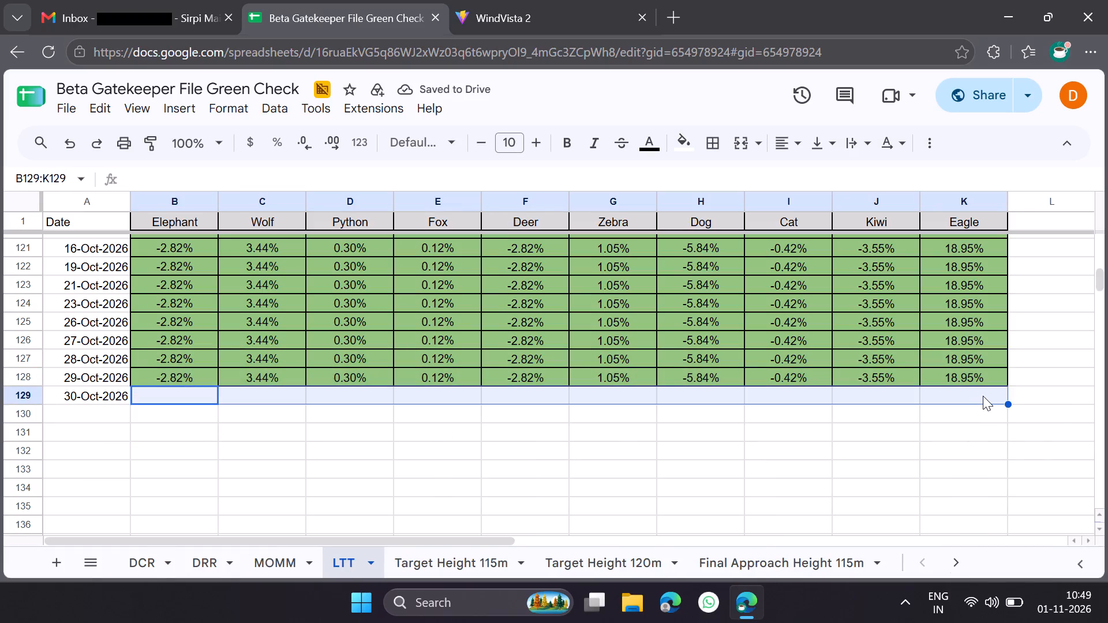
key(ctrl+v)
Copy the Target Height 115m sheet's 28-Oct-2026 values from Elephant through Eagle into the 29-Oct-2026 row.
click(410, 569)
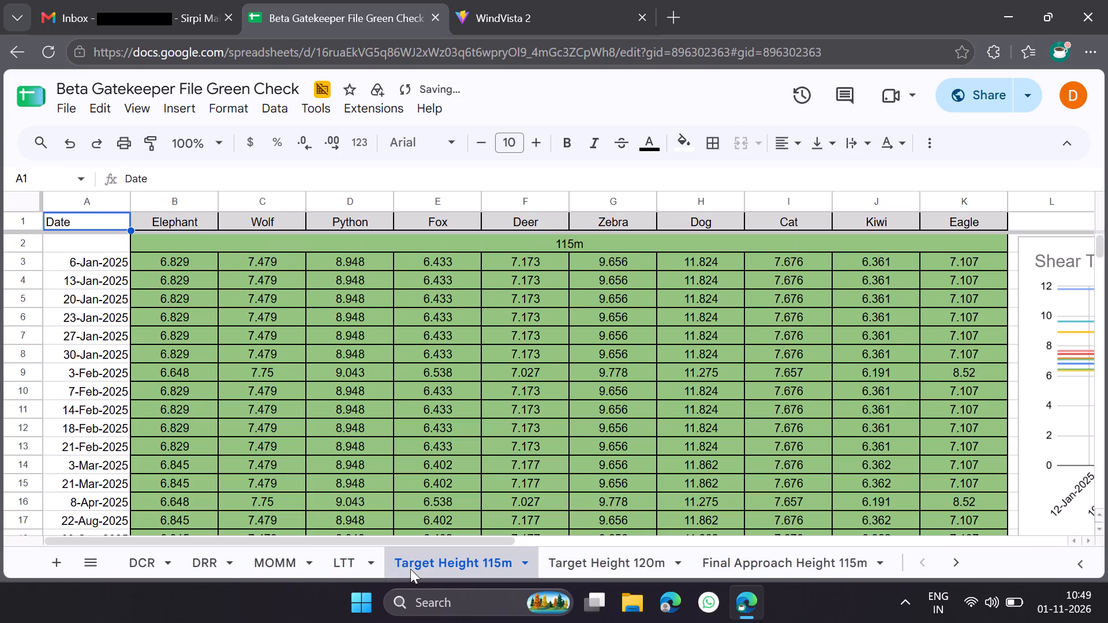
scroll(549, 444, down, 14)
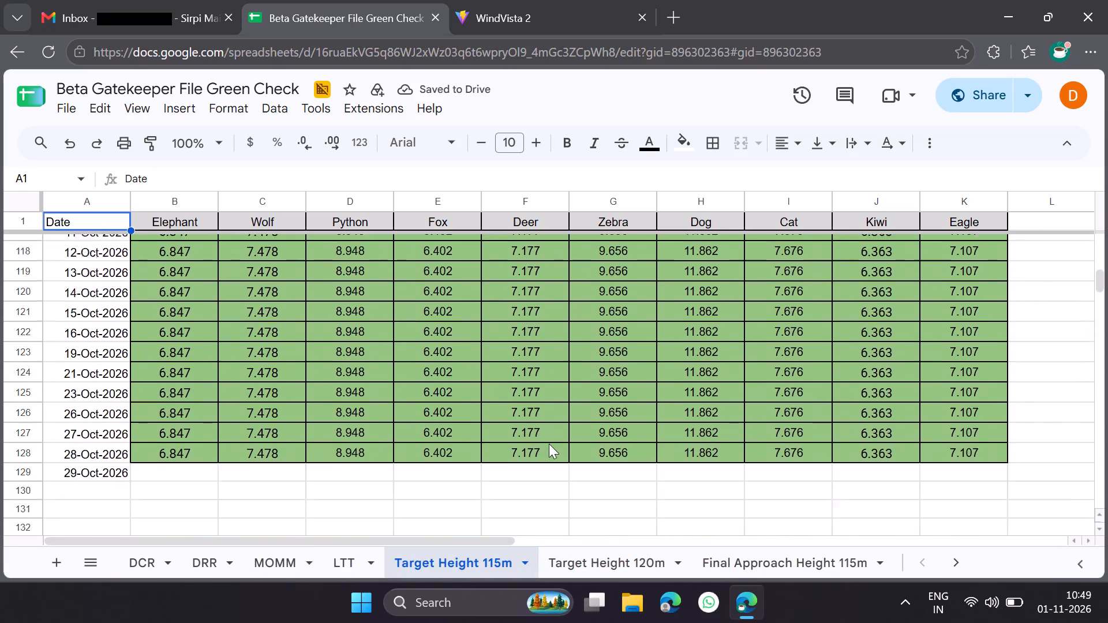
scroll(549, 444, down, 6)
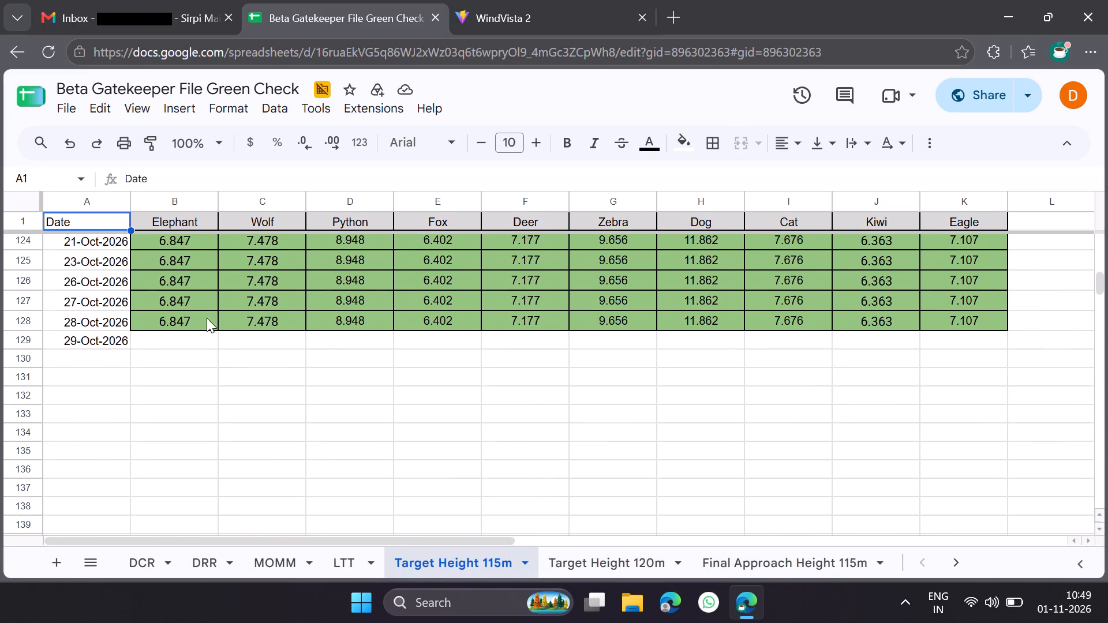
drag(197, 317, 962, 322)
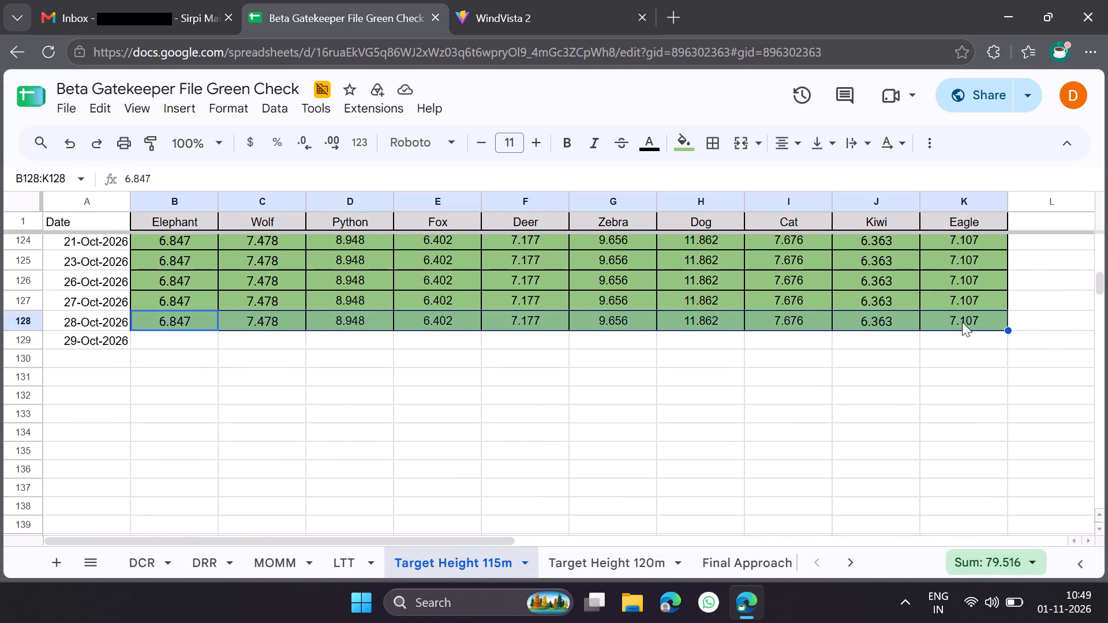
key(ctrl+c)
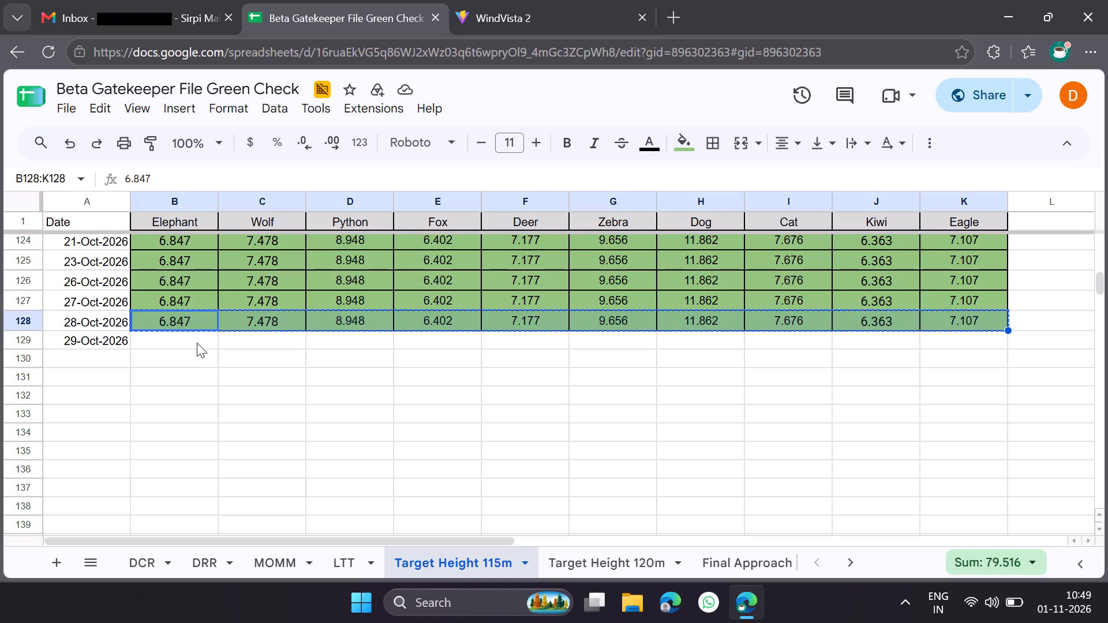
drag(197, 343, 991, 346)
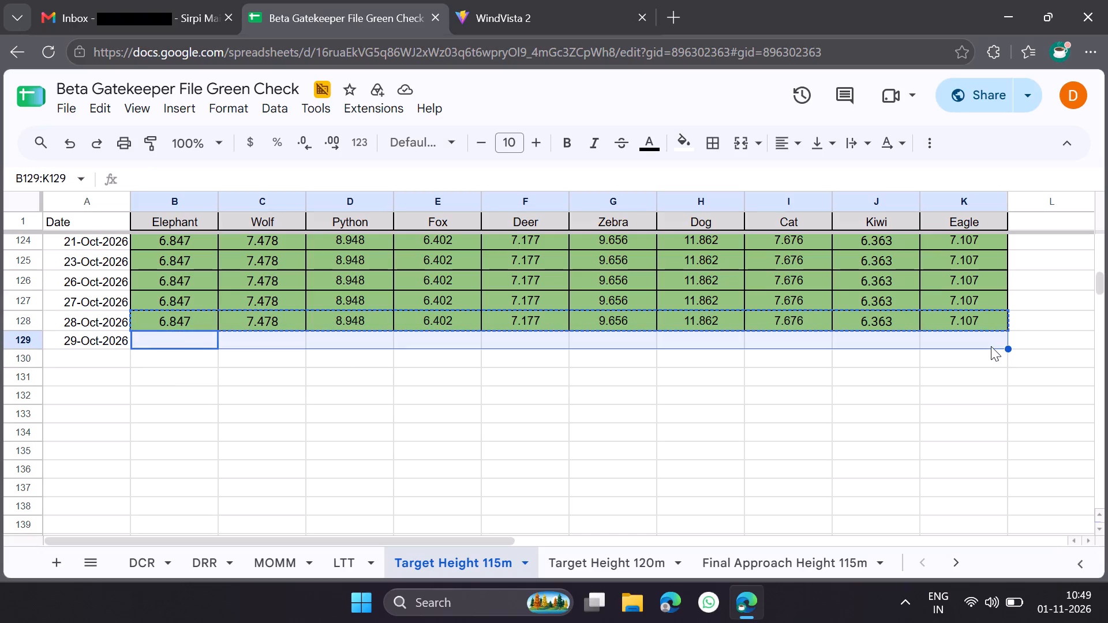
key(ctrl+v)
Add a 30-Oct-2026 row at A130 of the Target Height 115m sheet, filled with the copied Elephant through Eagle values.
double_click(77, 366)
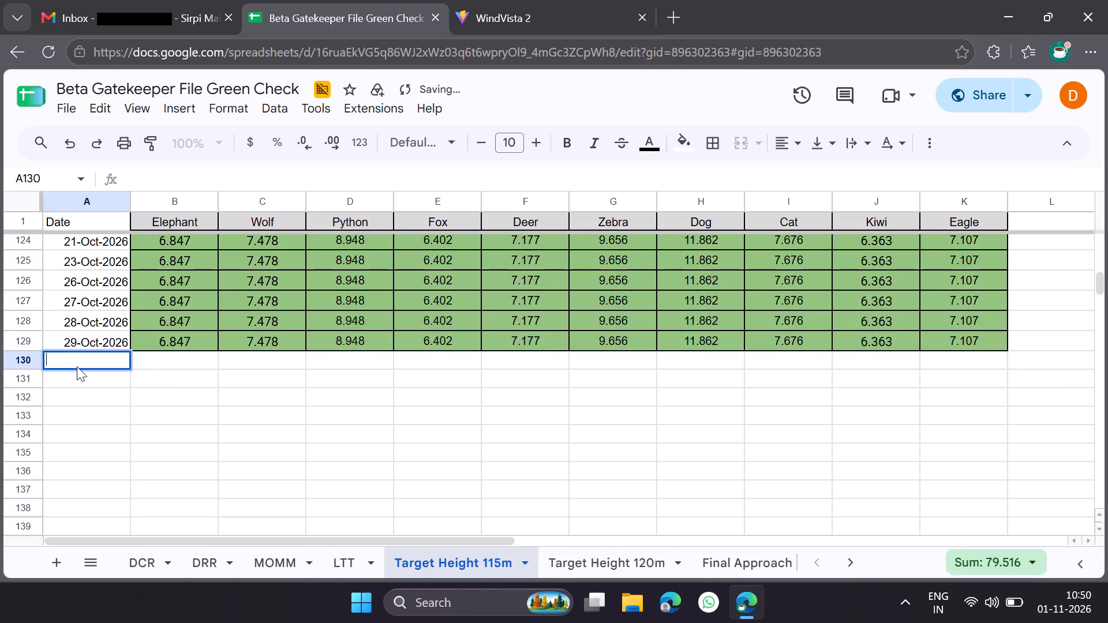
text(30-)
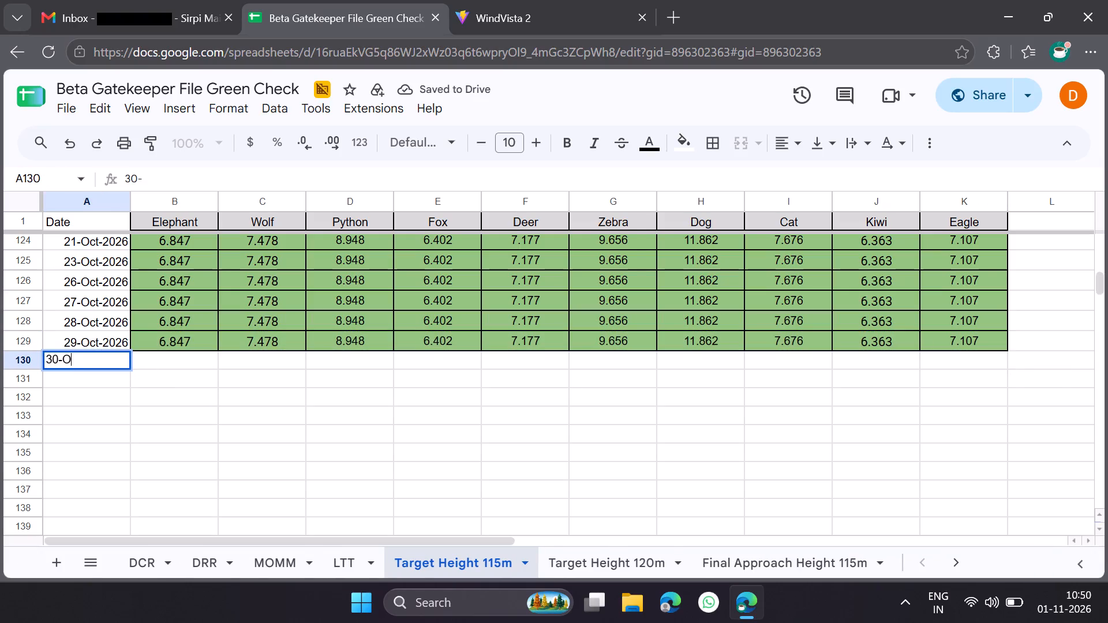
text(ct-2026)
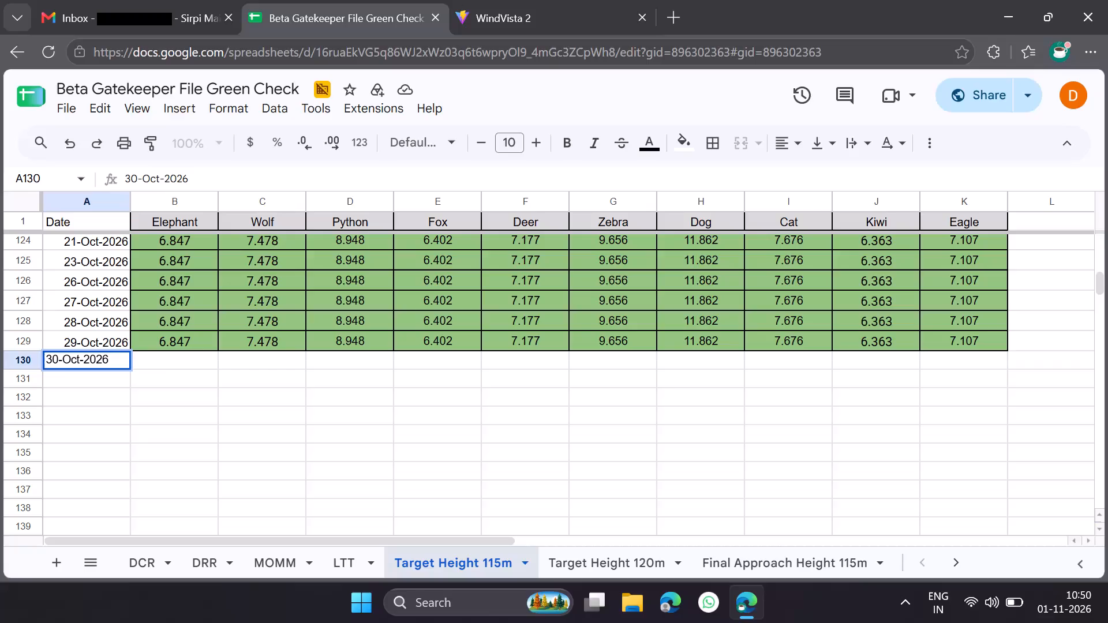
drag(160, 366, 889, 351)
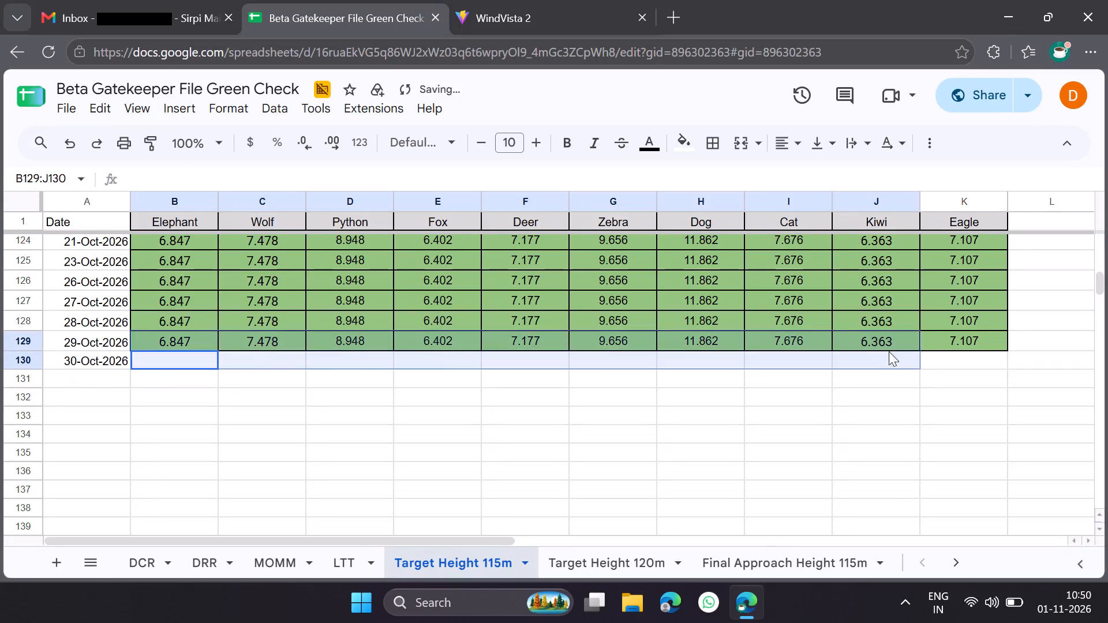
drag(889, 351, 945, 359)
key(ctrl+v)
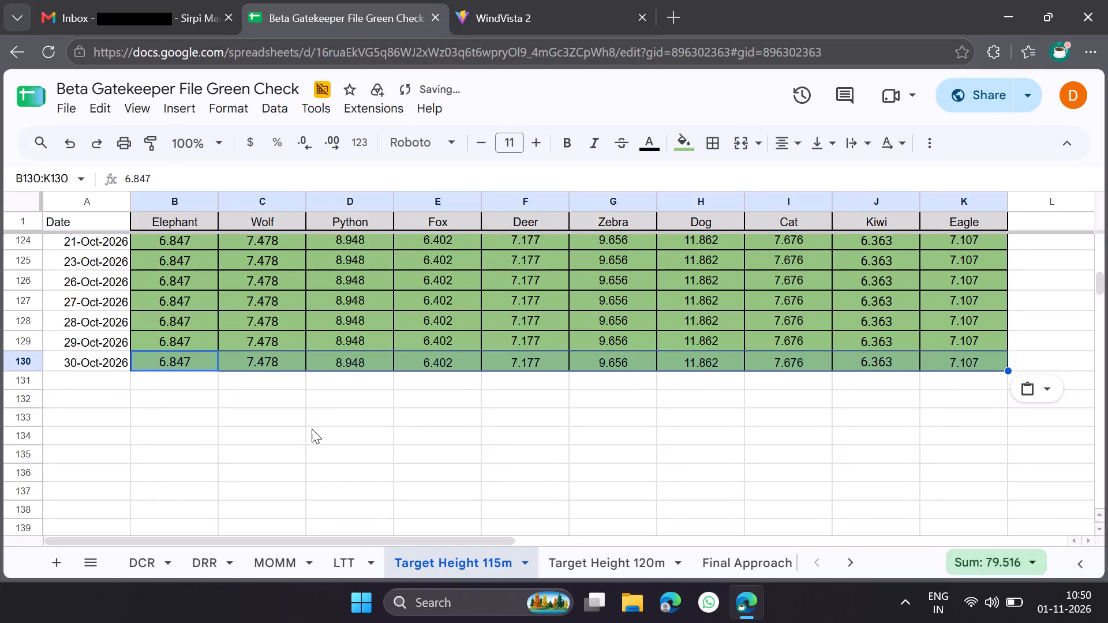
Copy the Target Height 120m sheet's 28-Oct-2026 values from Elephant through Eagle into the 29-Oct-2026 row.
click(612, 555)
scroll(241, 447, down, 6)
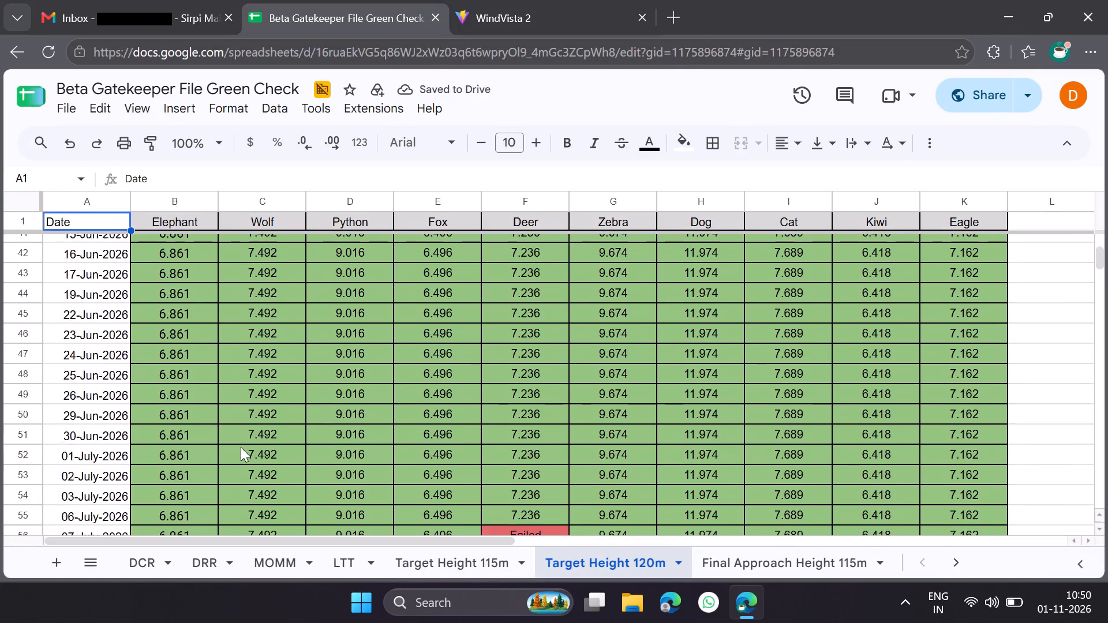
scroll(241, 447, down, 15)
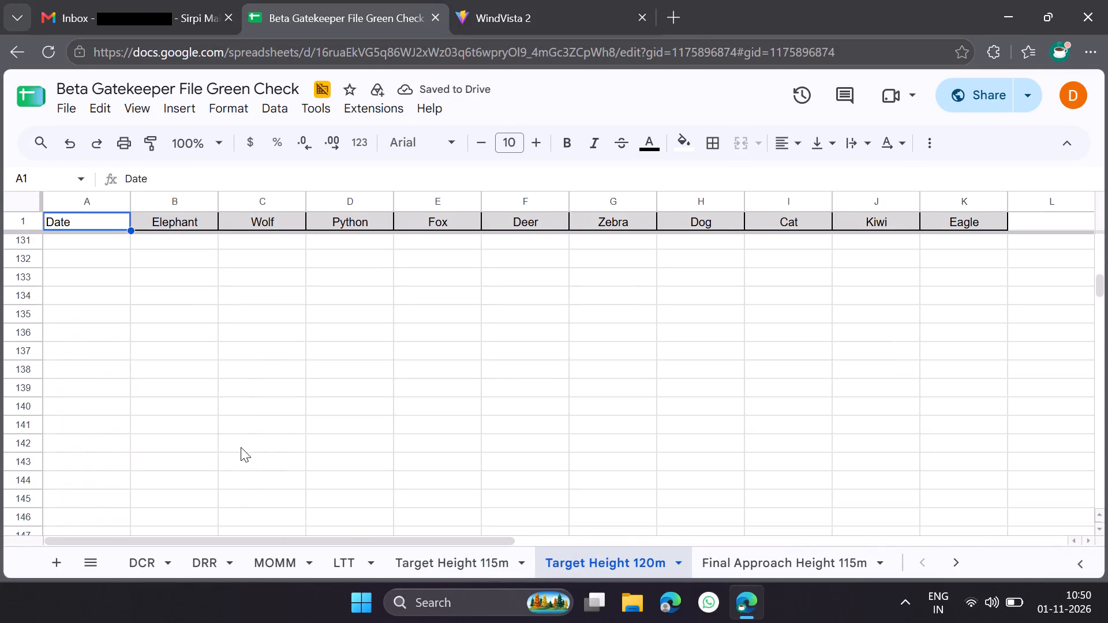
scroll(254, 283, up, 2)
drag(196, 359, 580, 323)
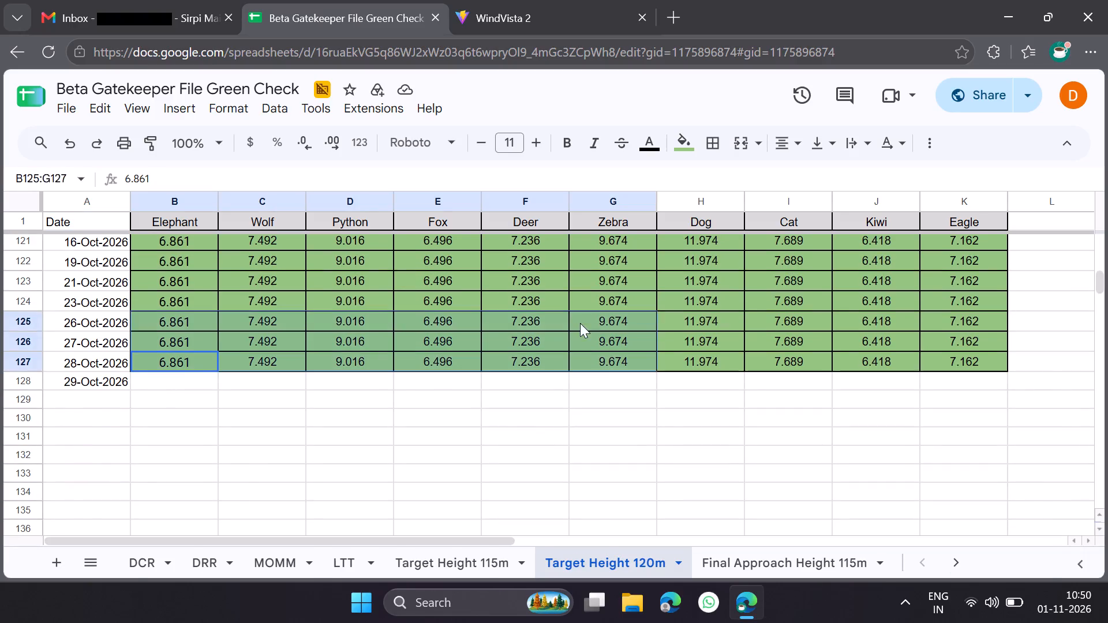
drag(580, 323, 997, 363)
key(ctrl+c)
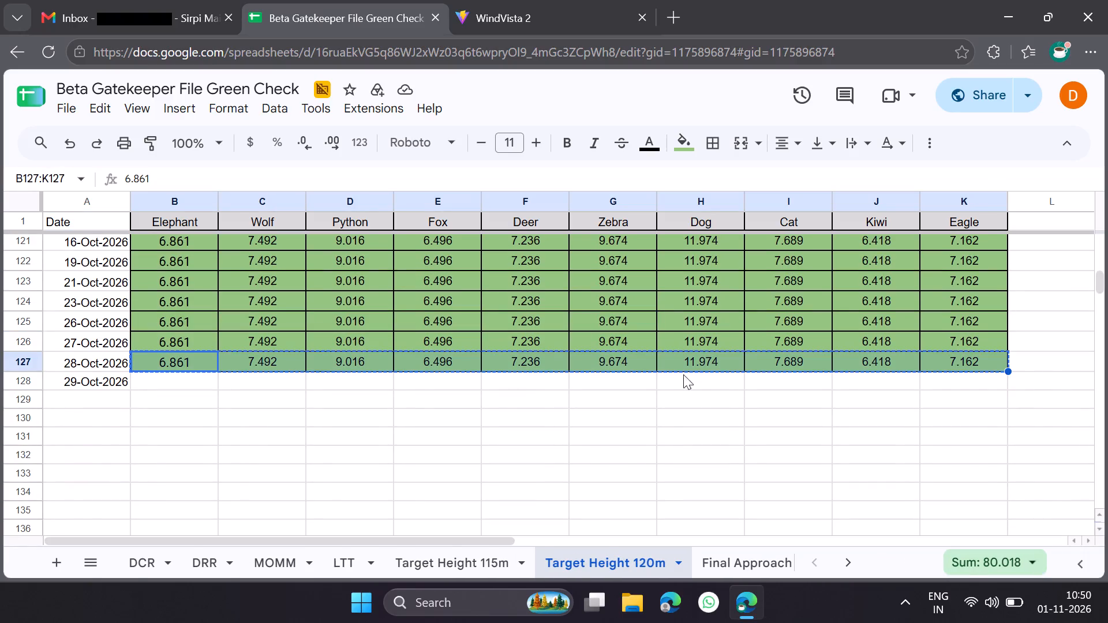
drag(199, 383, 997, 382)
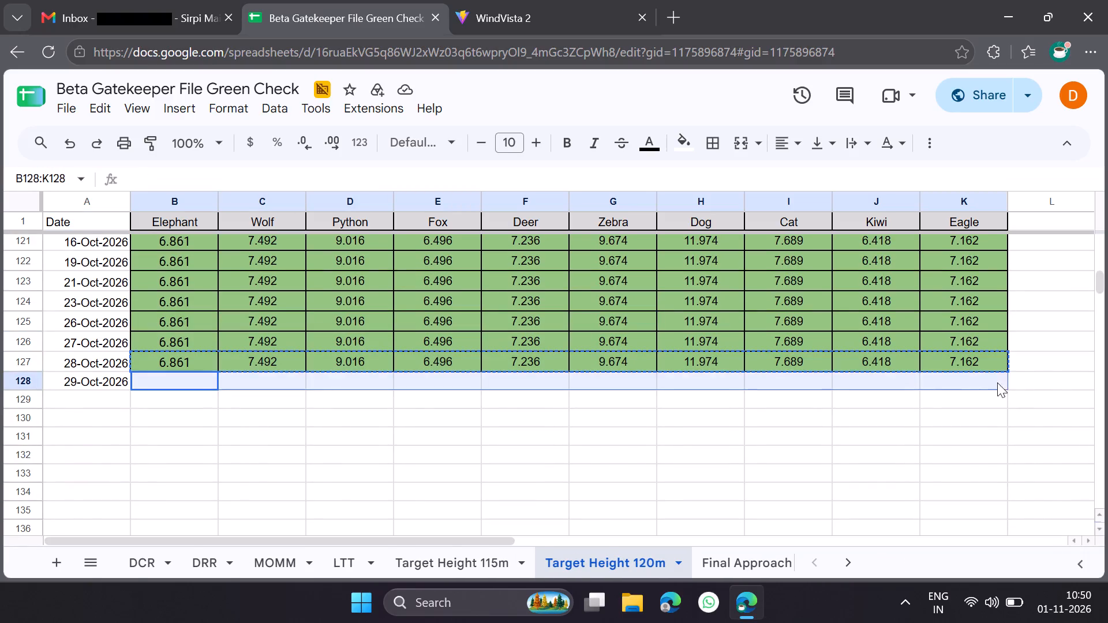
drag(997, 382, 1002, 389)
key(ctrl+v)
Add a 30-Oct-2026 row at A129 of the Target Height 120m sheet, filled with the copied Elephant through Eagle values.
double_click(70, 407)
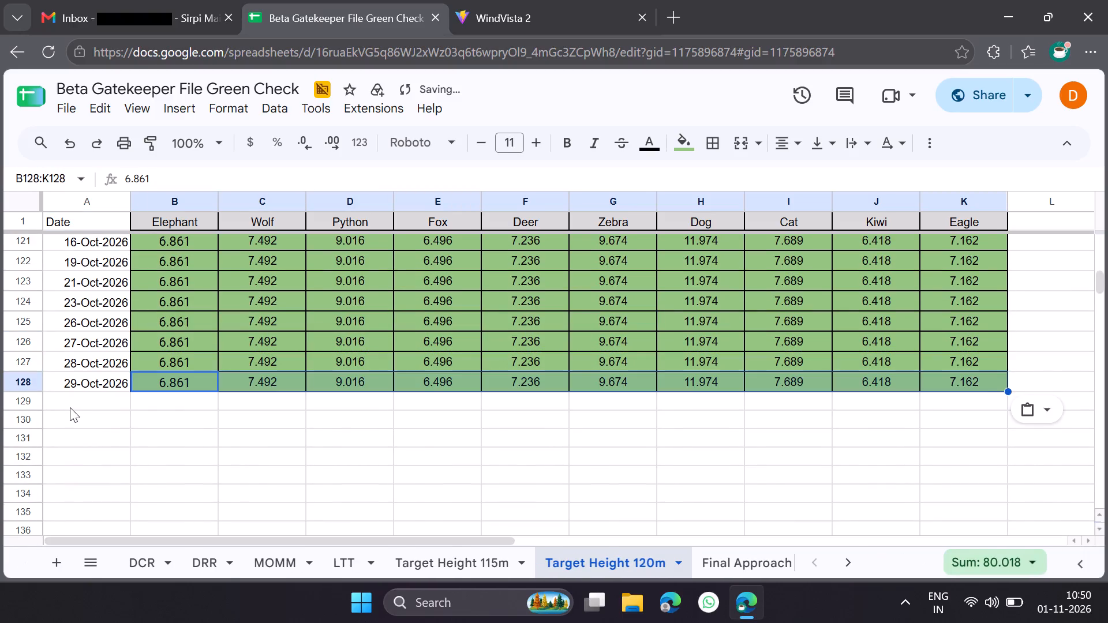
text(30-)
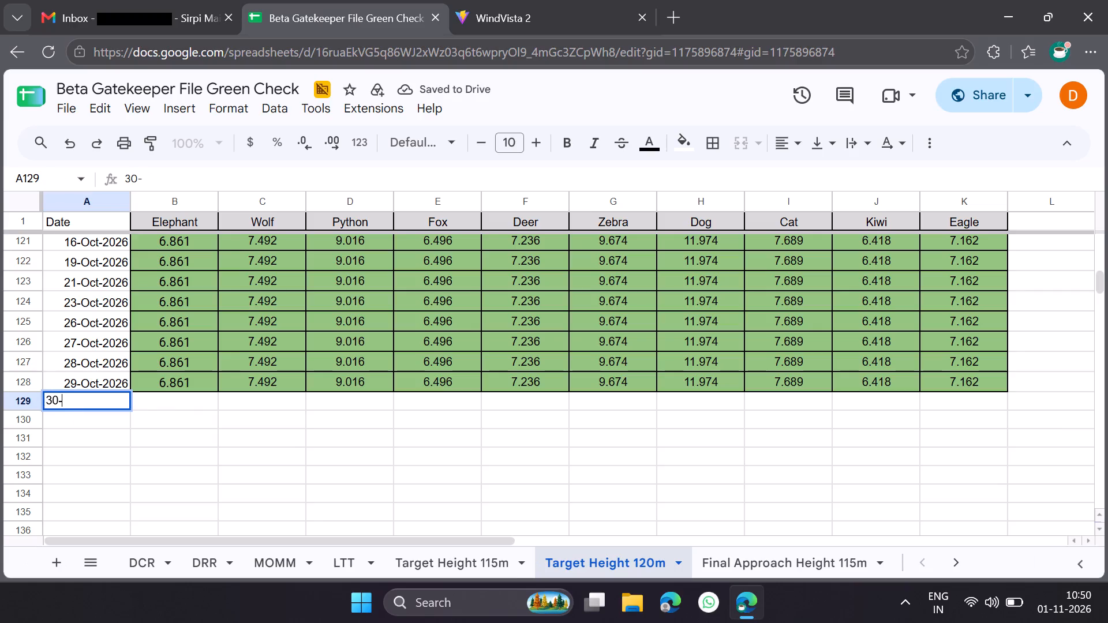
text(ct-2026)
drag(170, 408, 665, 430)
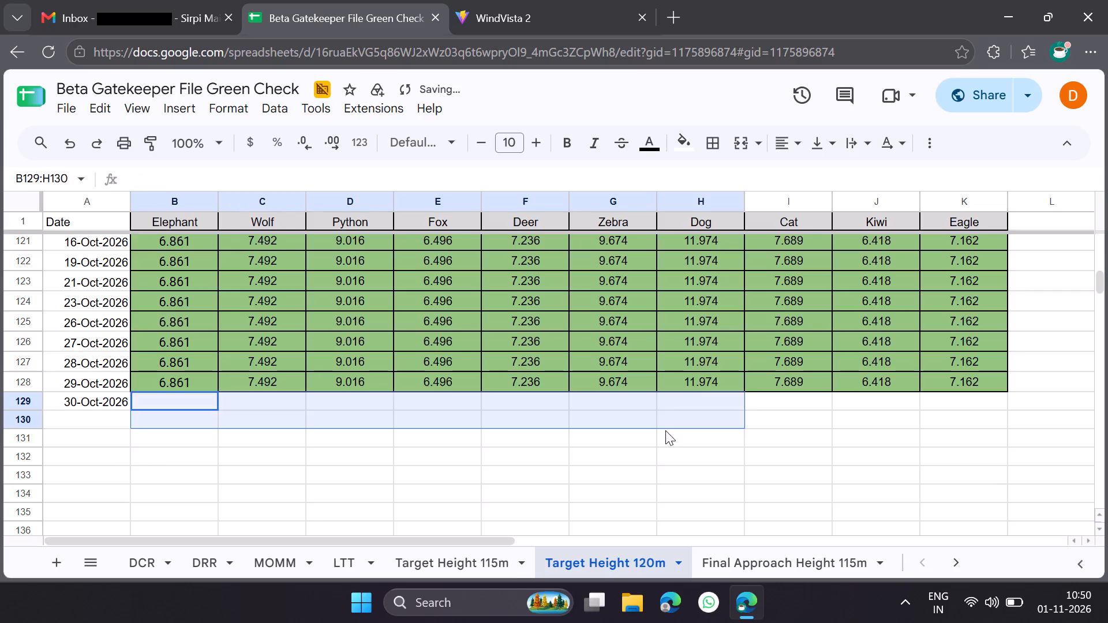
drag(665, 430, 953, 397)
key(ctrl+v)
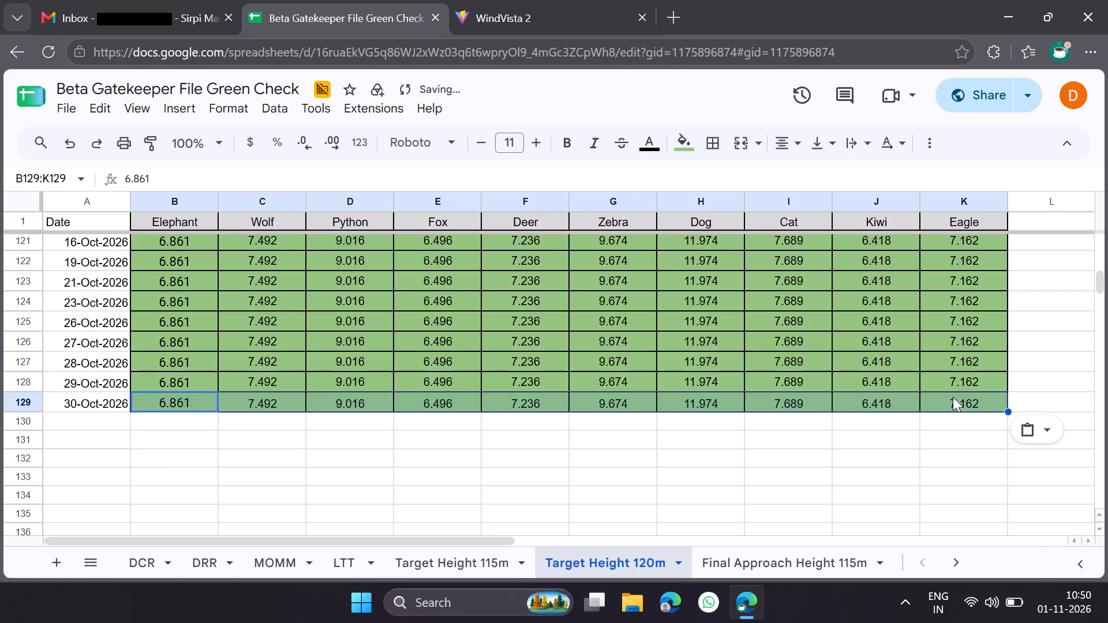
Copy the Final Approach Height 115m sheet's 28-Oct-2026 values from Elephant through Eagle into the 29-Oct-2026 row.
click(748, 555)
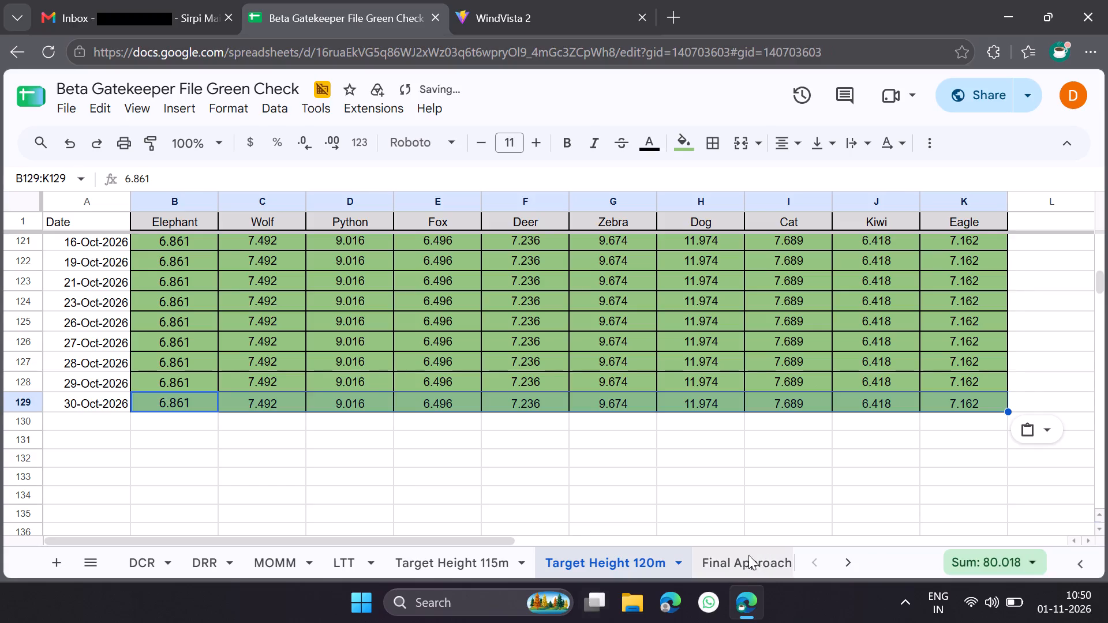
scroll(425, 513, down, 11)
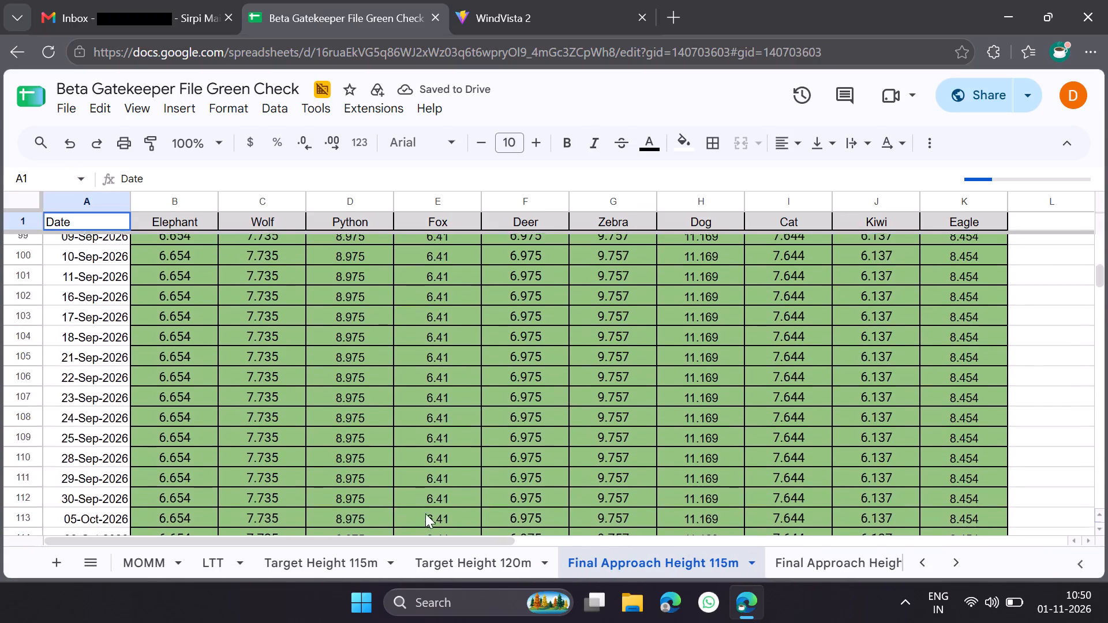
scroll(425, 513, down, 5)
scroll(327, 348, up, 1)
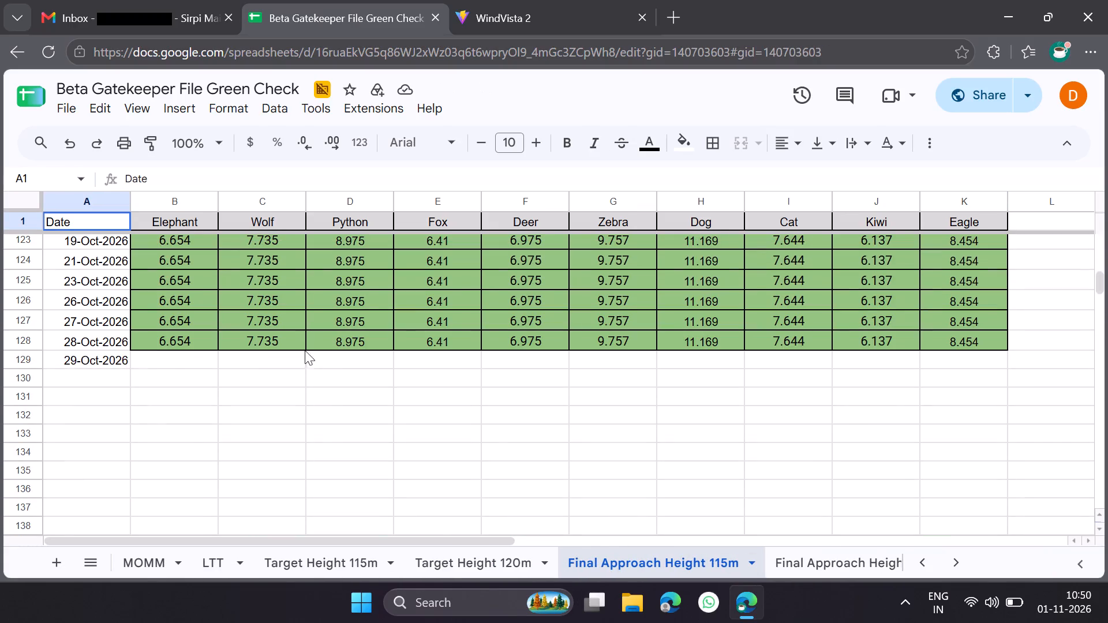
drag(185, 341, 905, 331)
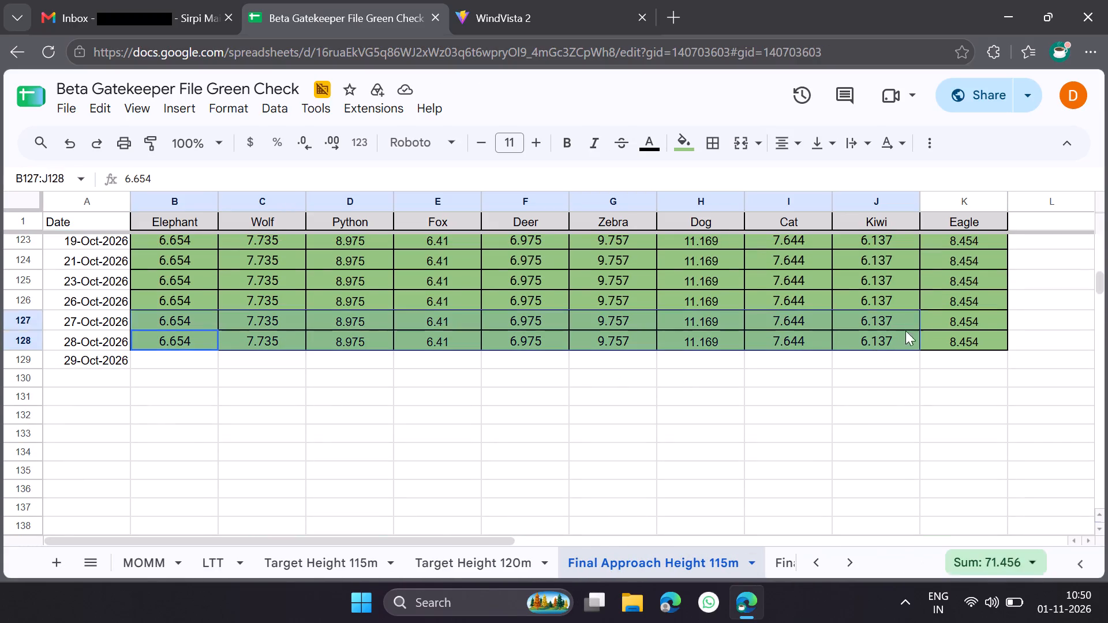
drag(905, 331, 953, 351)
key(ctrl+c)
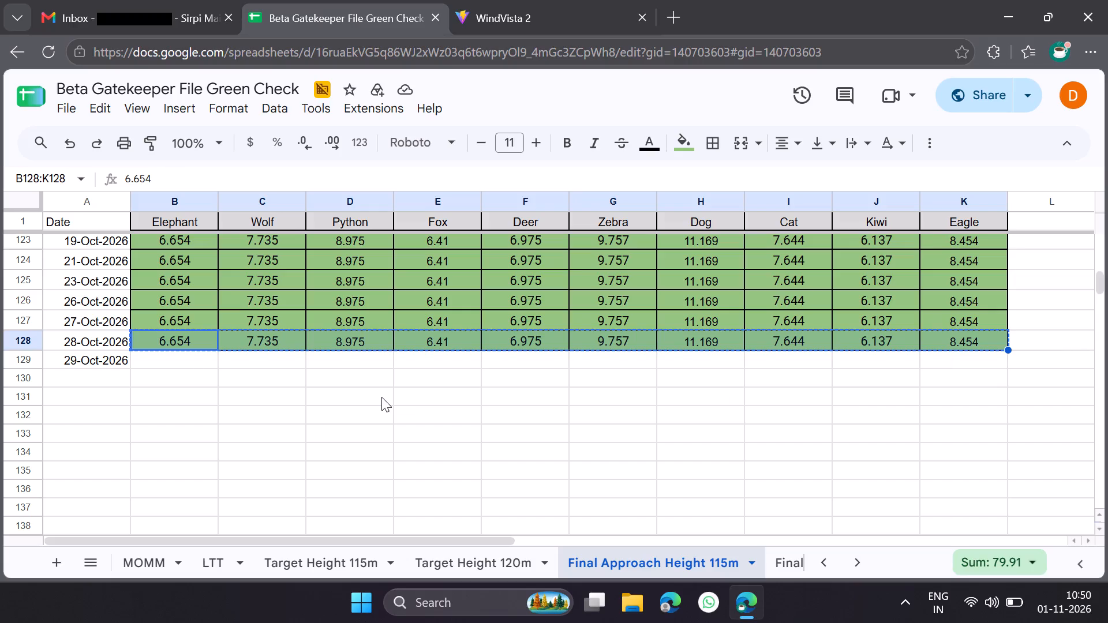
drag(189, 364, 1019, 369)
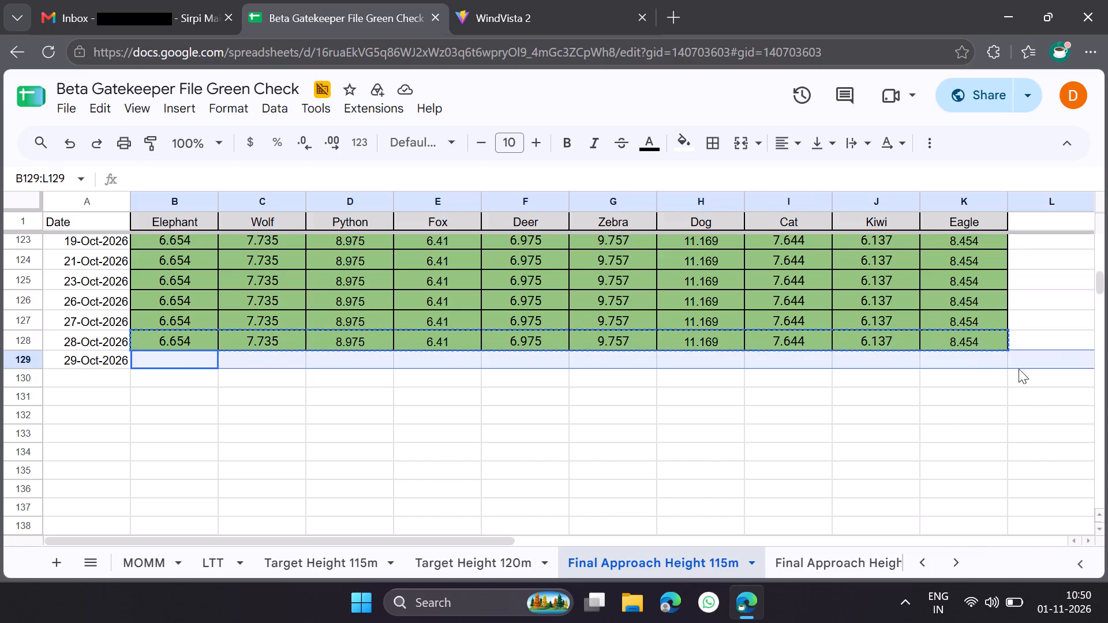
drag(1019, 369, 993, 362)
key(ctrl+v)
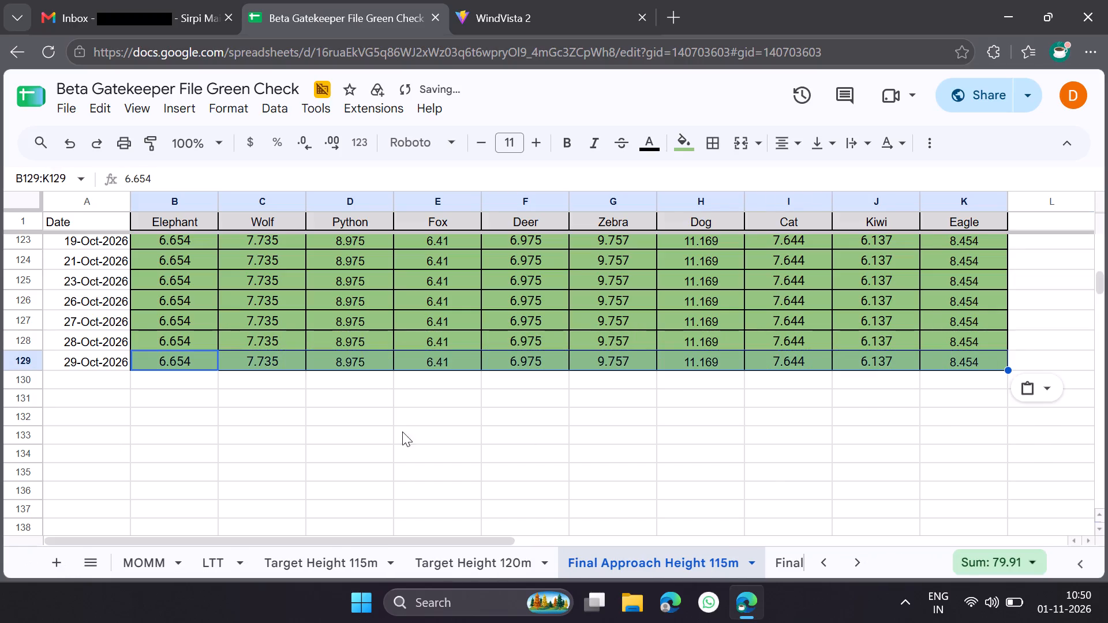
Add a 30-Oct-2026 row at A130 of the Final Approach Height 115m sheet, filled with the copied Elephant through Eagle values.
double_click(92, 376)
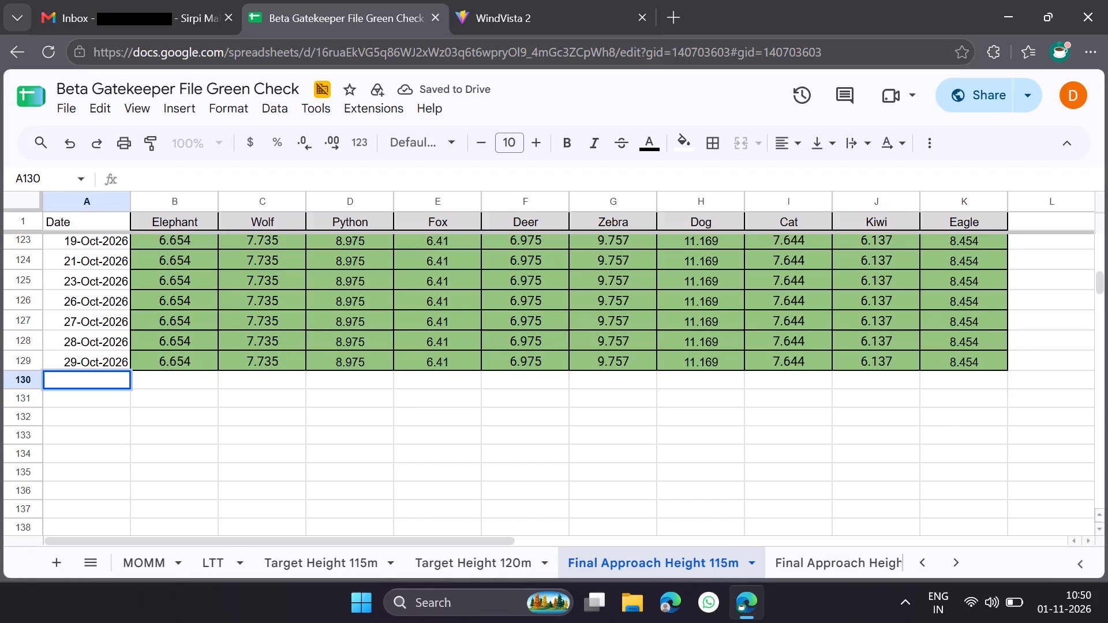
text(30-)
text(ct-2026)
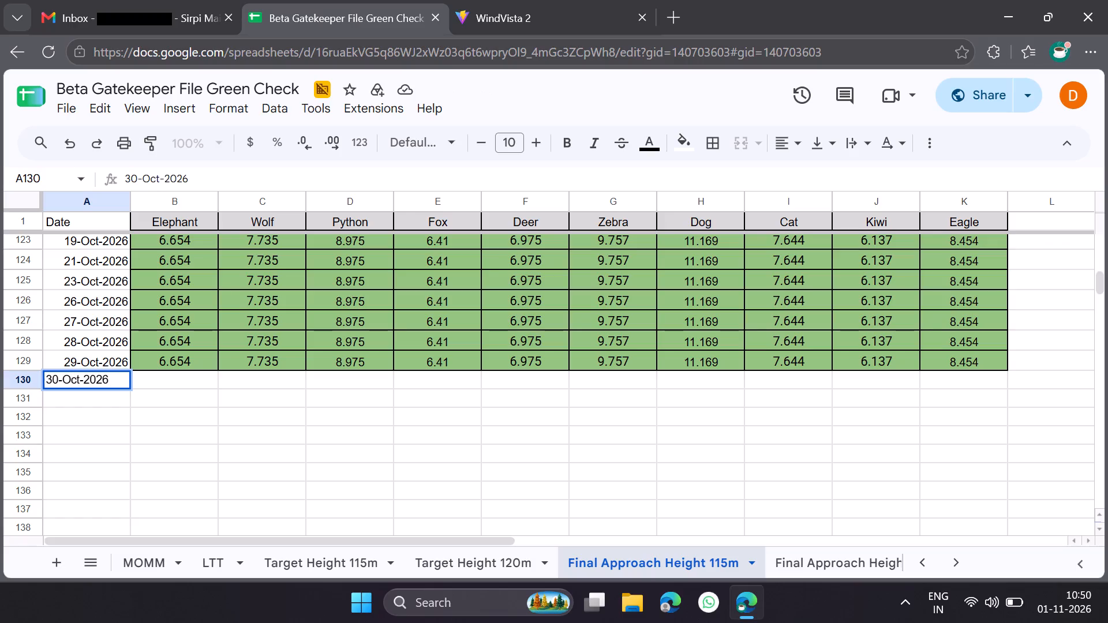
drag(207, 383, 874, 383)
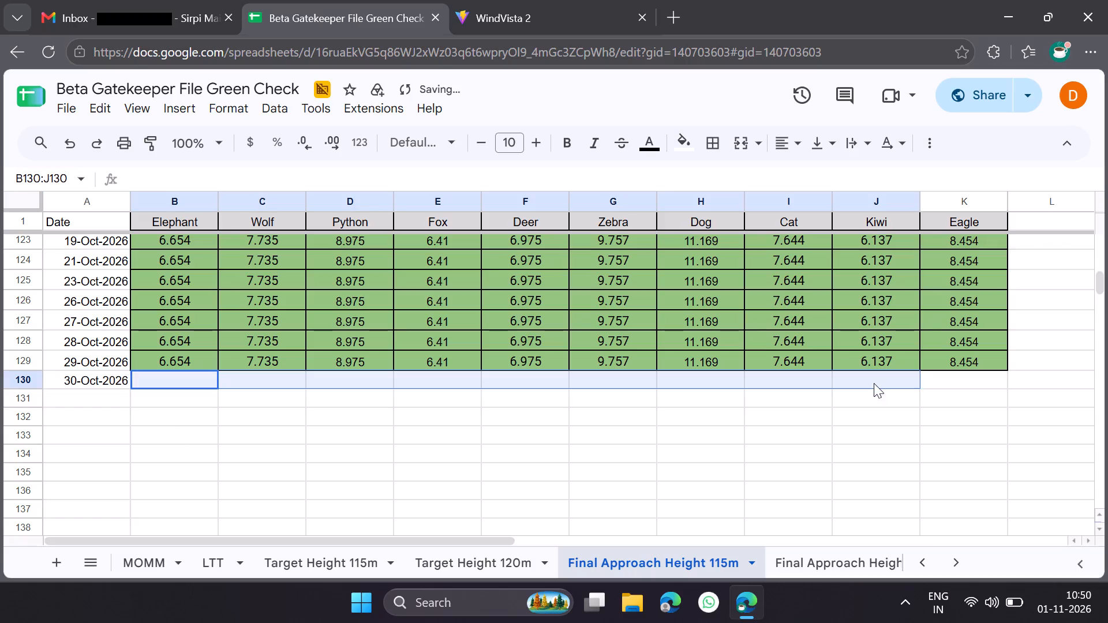
drag(874, 383, 948, 375)
key(ctrl+v)
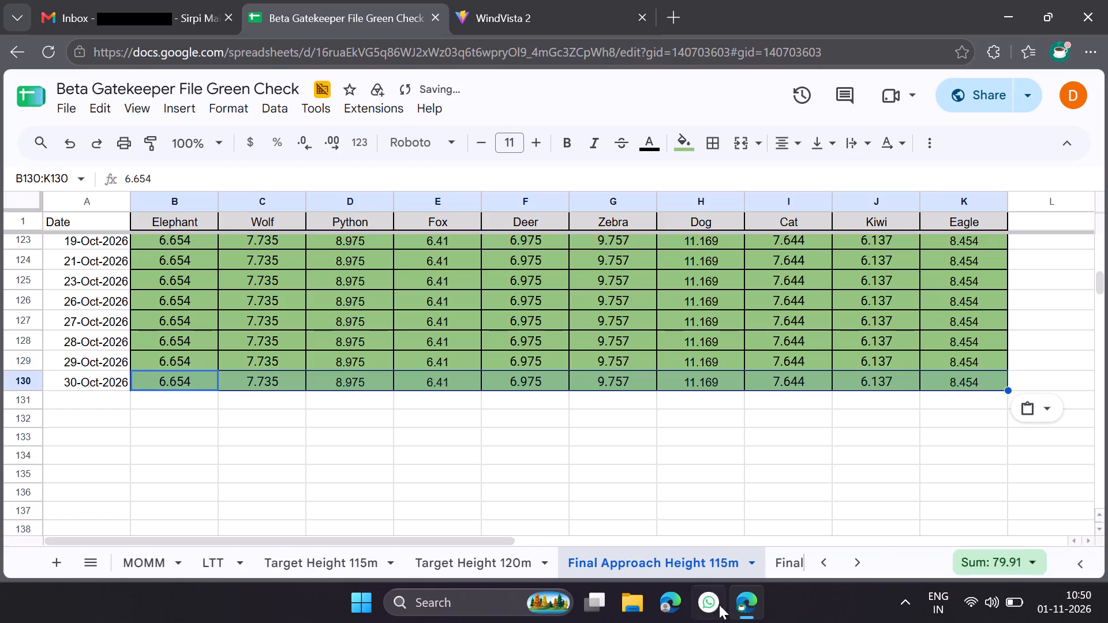
Copy the Final Approach Height 120m sheet's 28-Oct-2026 values from Elephant through Eagle into the 29-Oct-2026 row.
scroll(669, 579, left, 2)
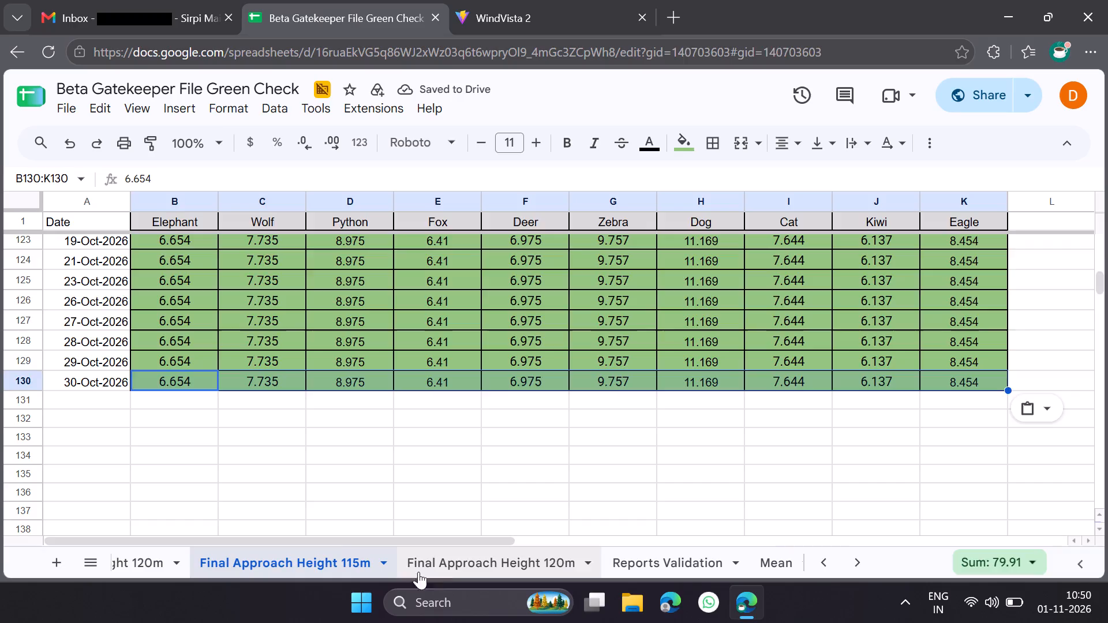
click(446, 565)
scroll(369, 384, down, 10)
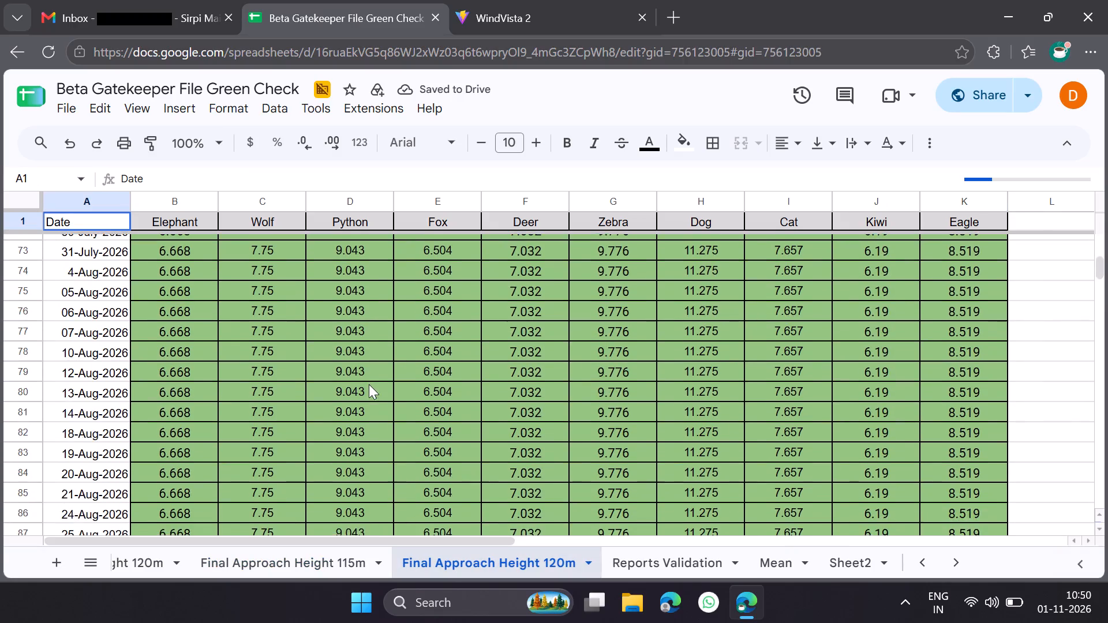
scroll(369, 384, down, 8)
scroll(369, 384, up, 1)
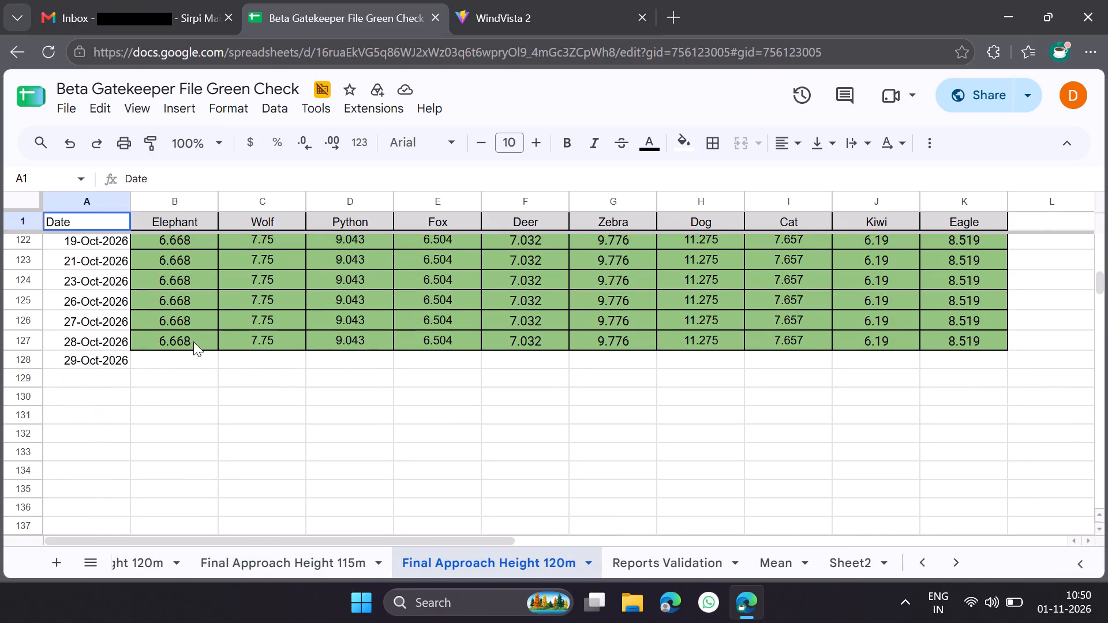
drag(194, 340, 957, 340)
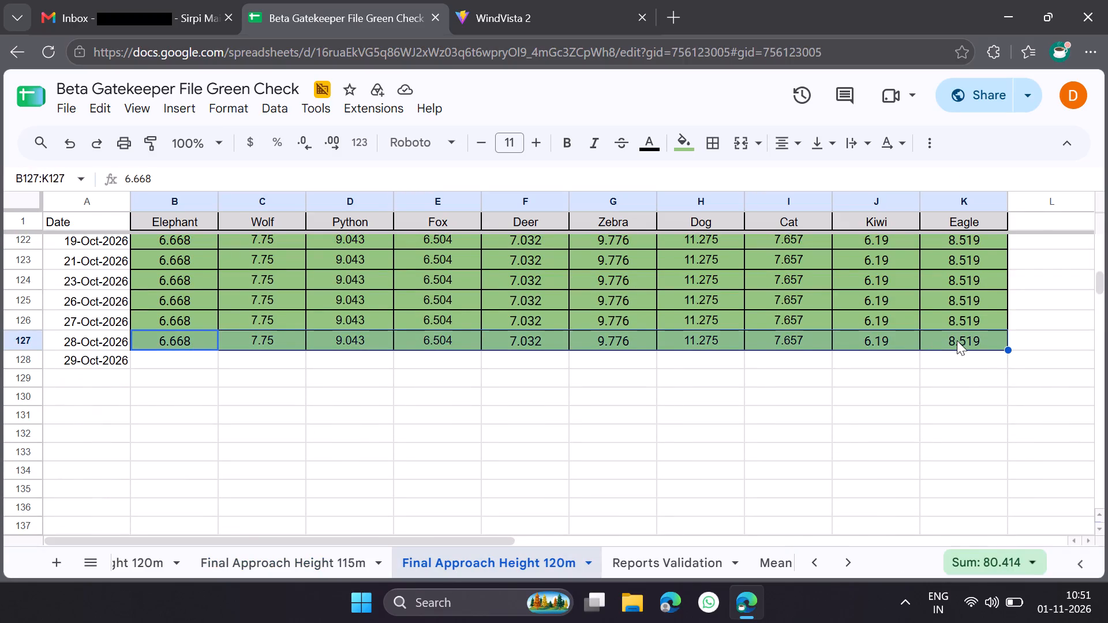
key(ctrl+c)
drag(232, 364, 263, 365)
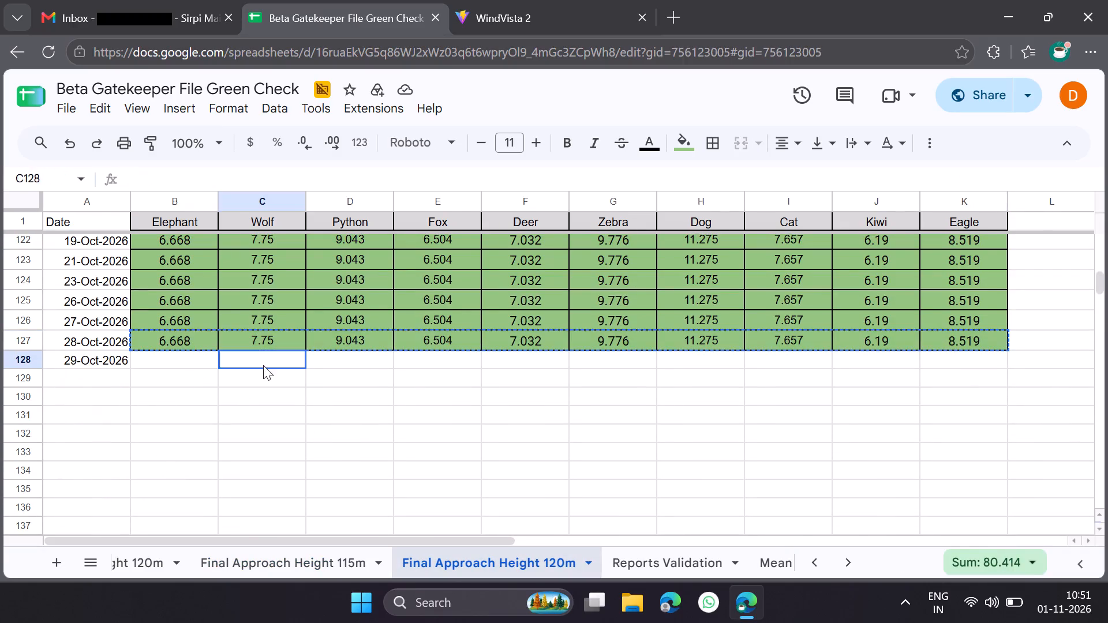
drag(263, 365, 408, 373)
click(170, 393)
drag(193, 358, 510, 341)
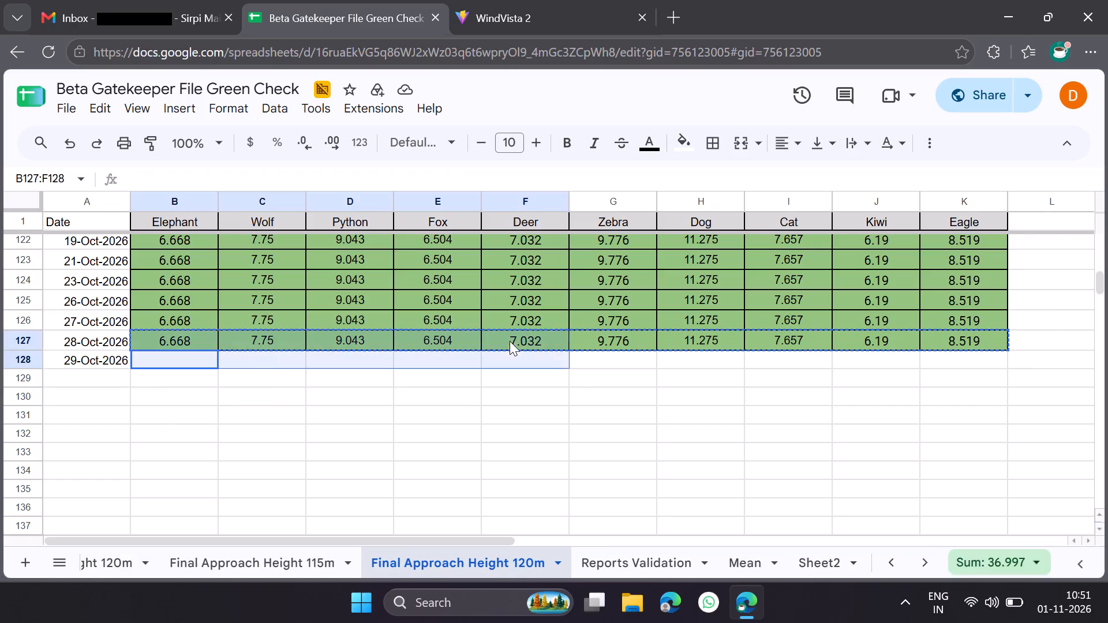
drag(510, 341, 966, 363)
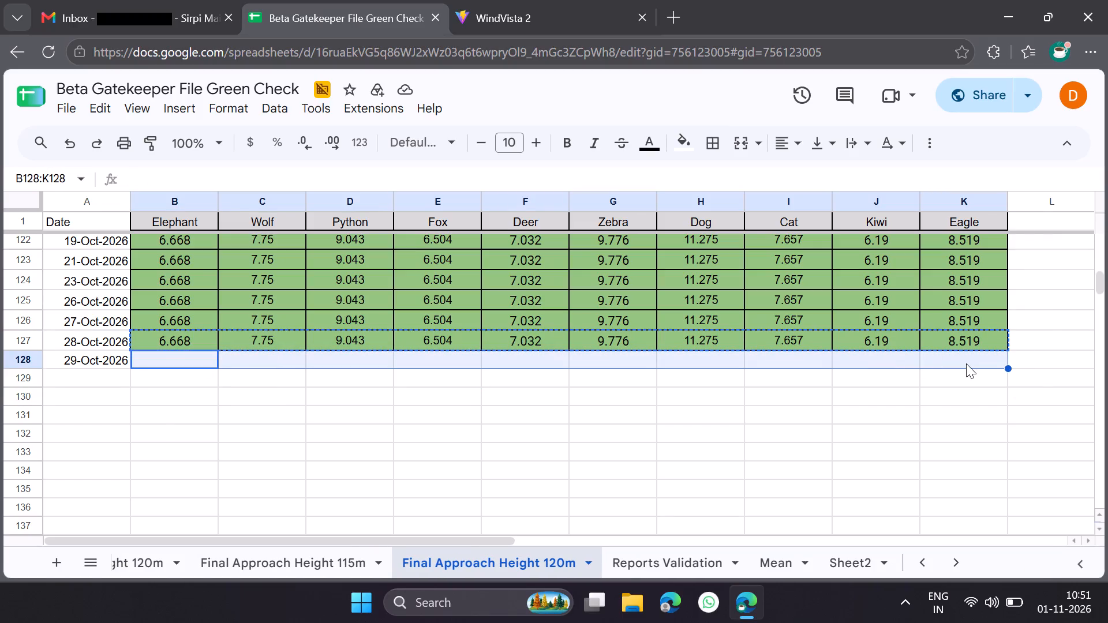
key(ctrl+v)
Enter the 30 October date in A129 of the Final Approach Height 120m sheet, matching the date format above.
click(84, 392)
double_click(101, 379)
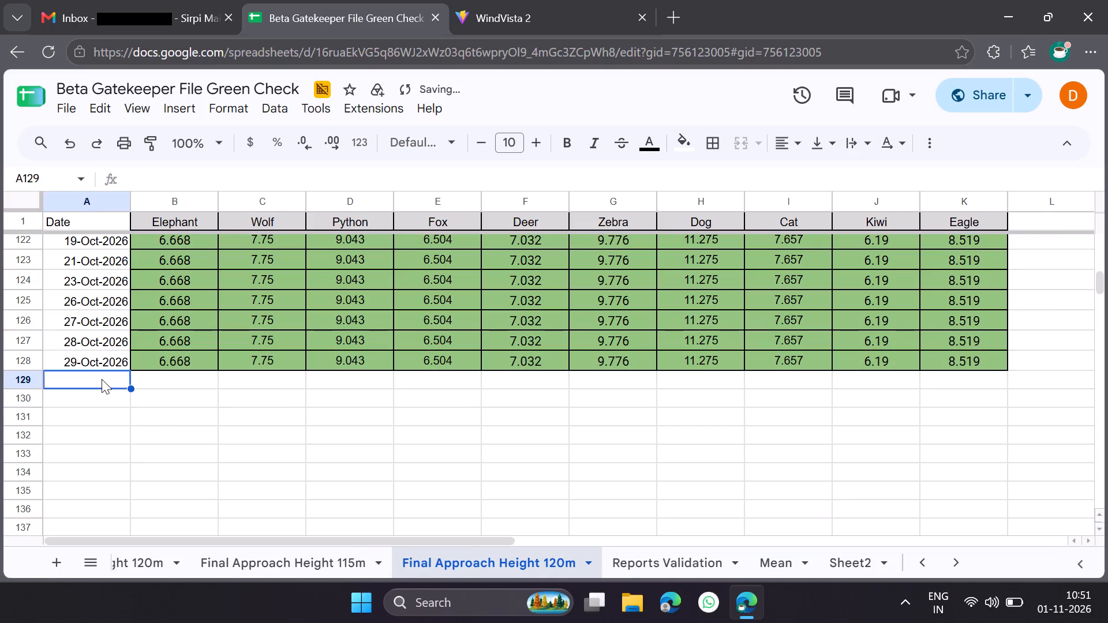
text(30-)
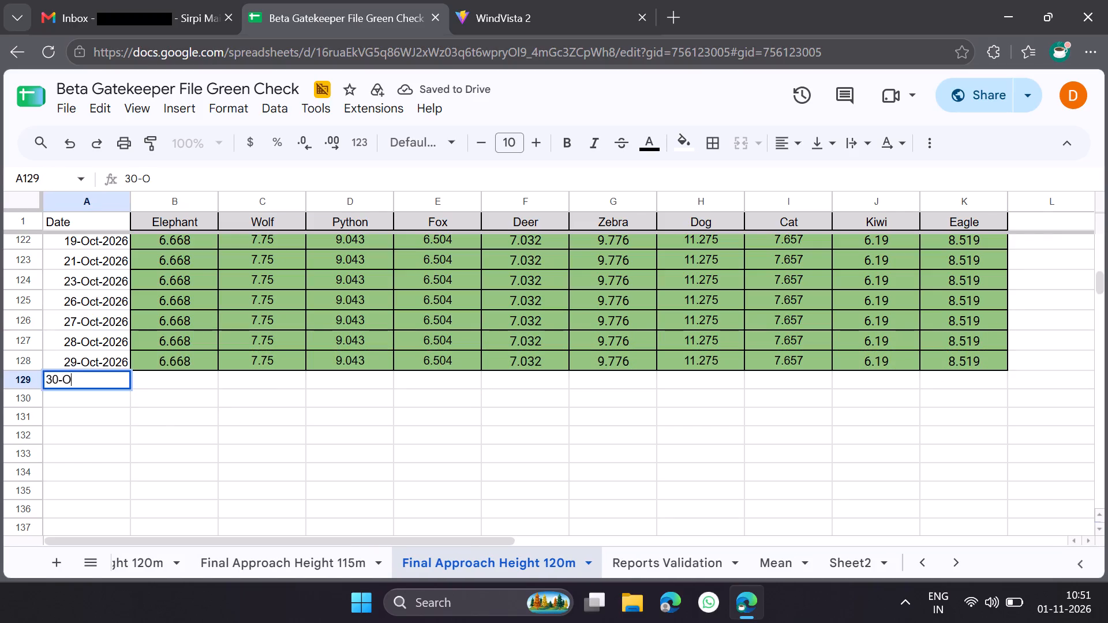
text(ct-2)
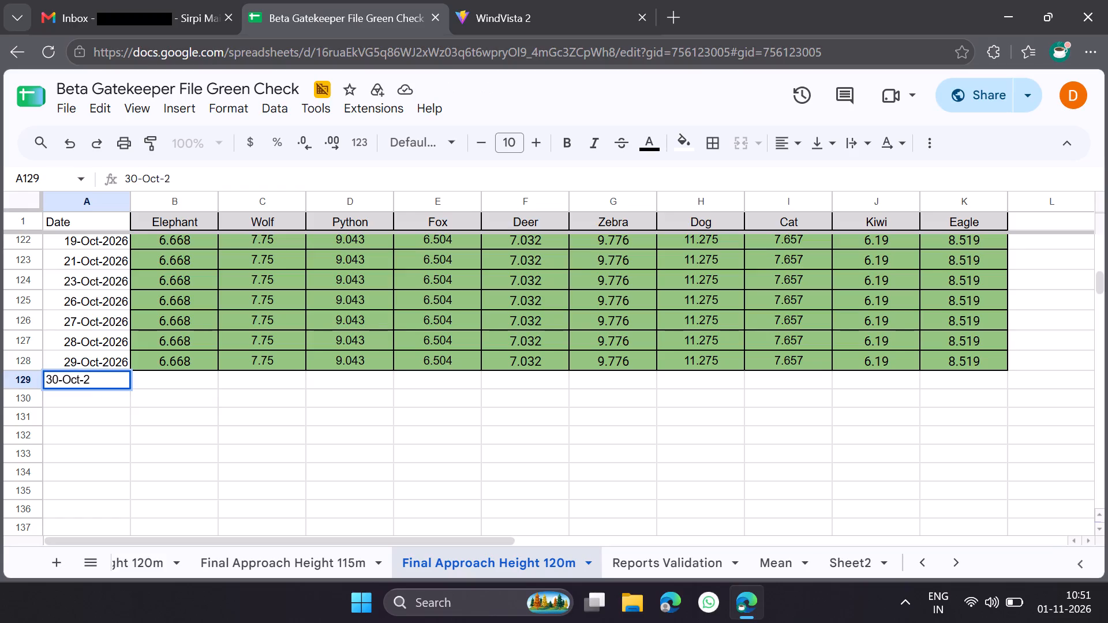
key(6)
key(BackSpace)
Finish the 30-Oct-2026 date in A129 of the Final Approach Height 120m sheet and paste the copied values across Elephant through Eagle.
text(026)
drag(194, 373, 934, 381)
key(ctrl+v)
click(433, 458)
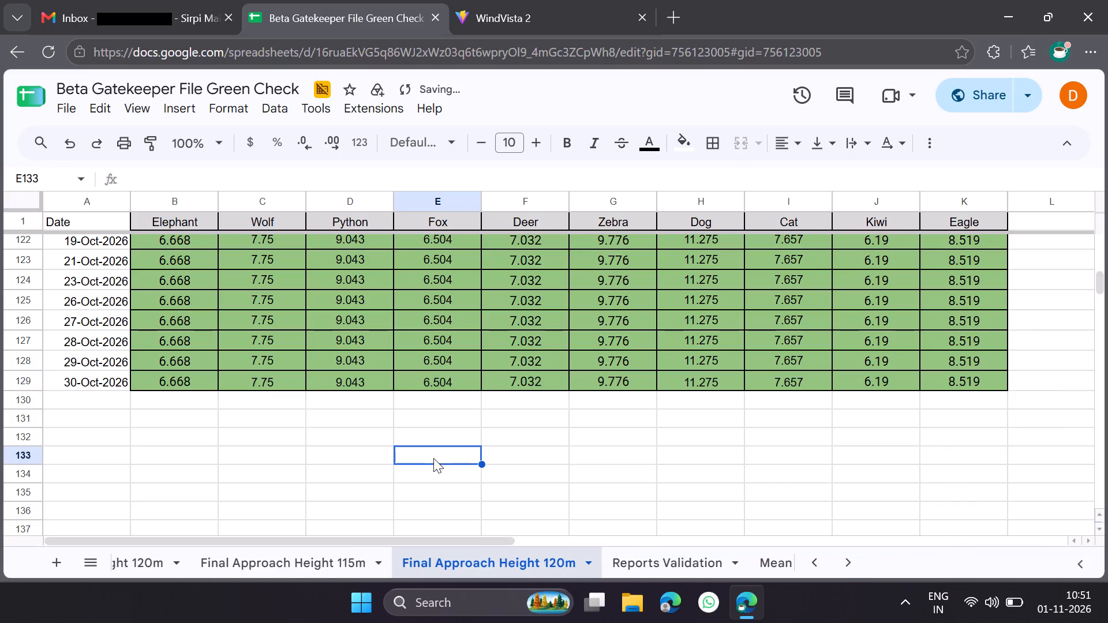
View the Reports Validation sheet, and return to the DCR sheet to check its latest dated rows.
click(670, 567)
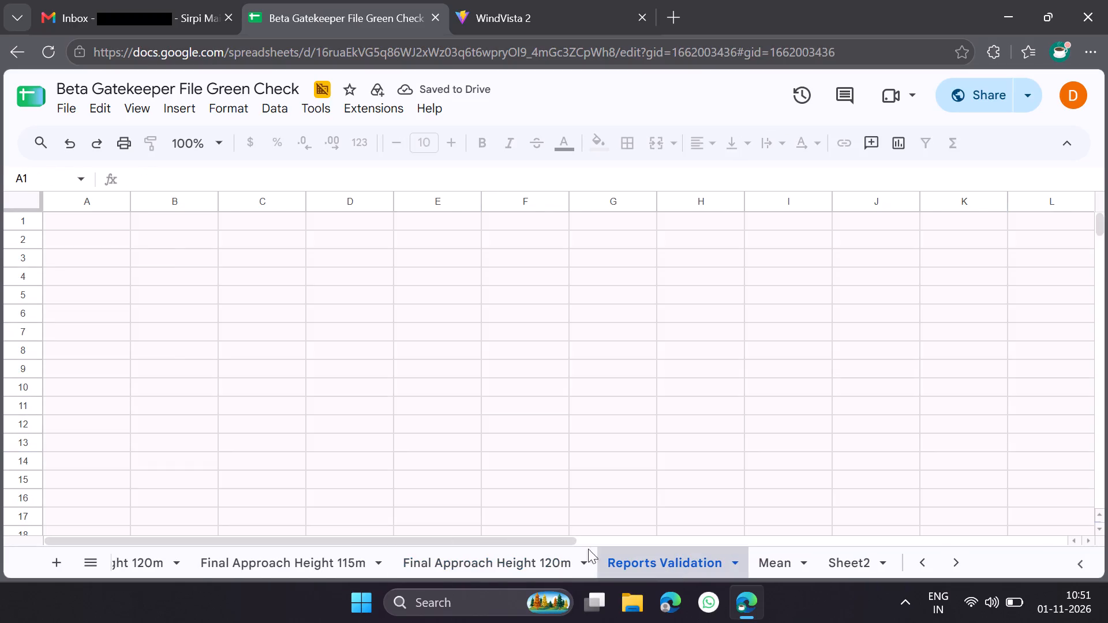
scroll(486, 508, right, 4)
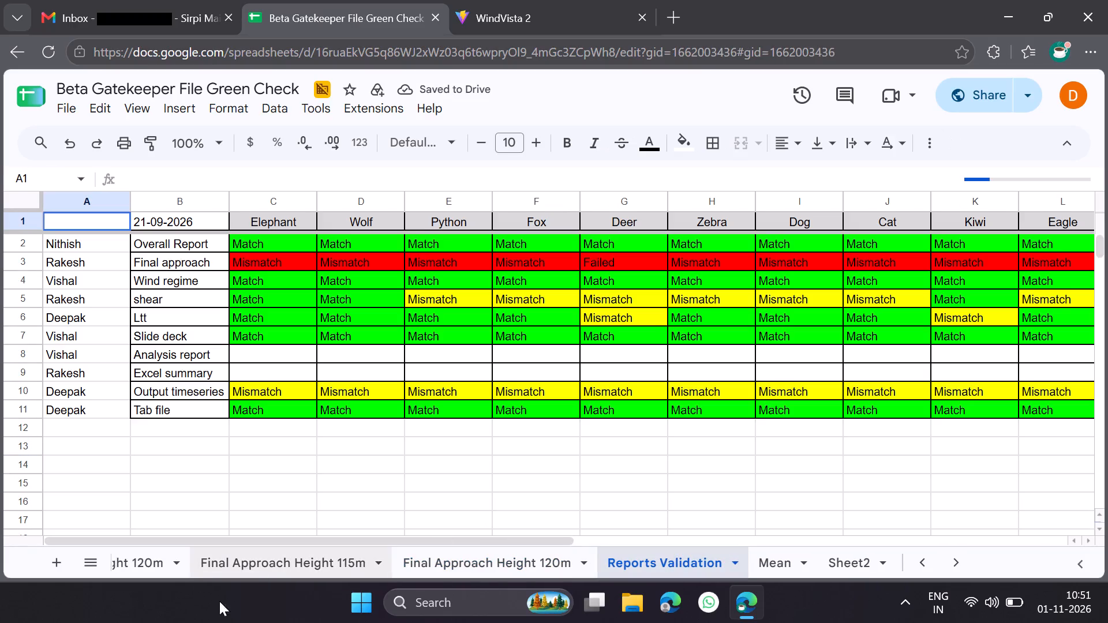
scroll(250, 573, right, 5)
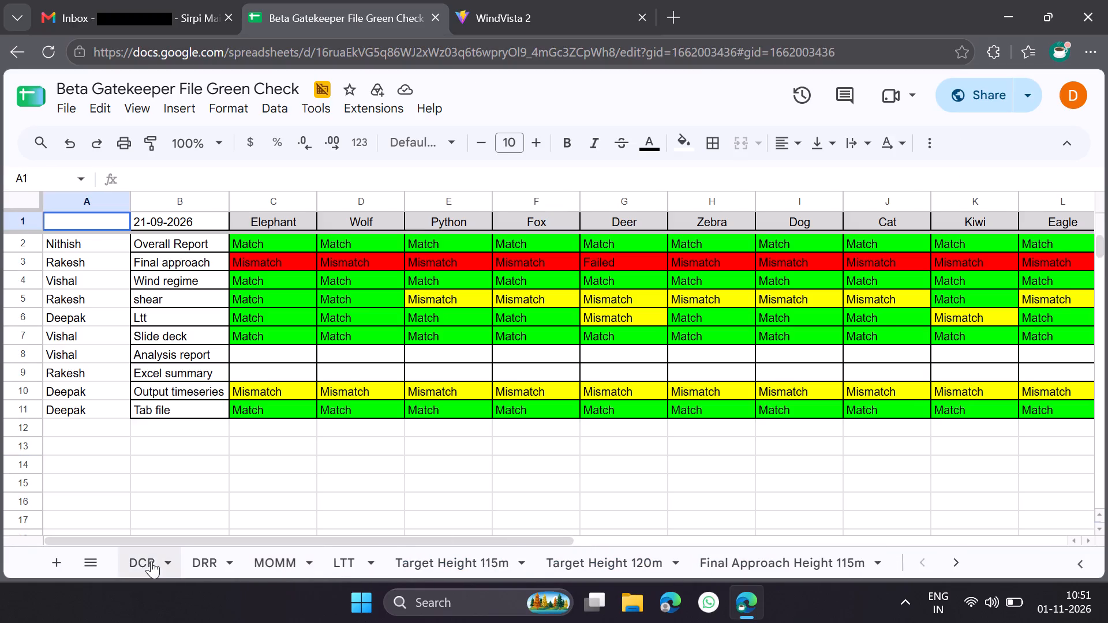
click(145, 559)
click(288, 512)
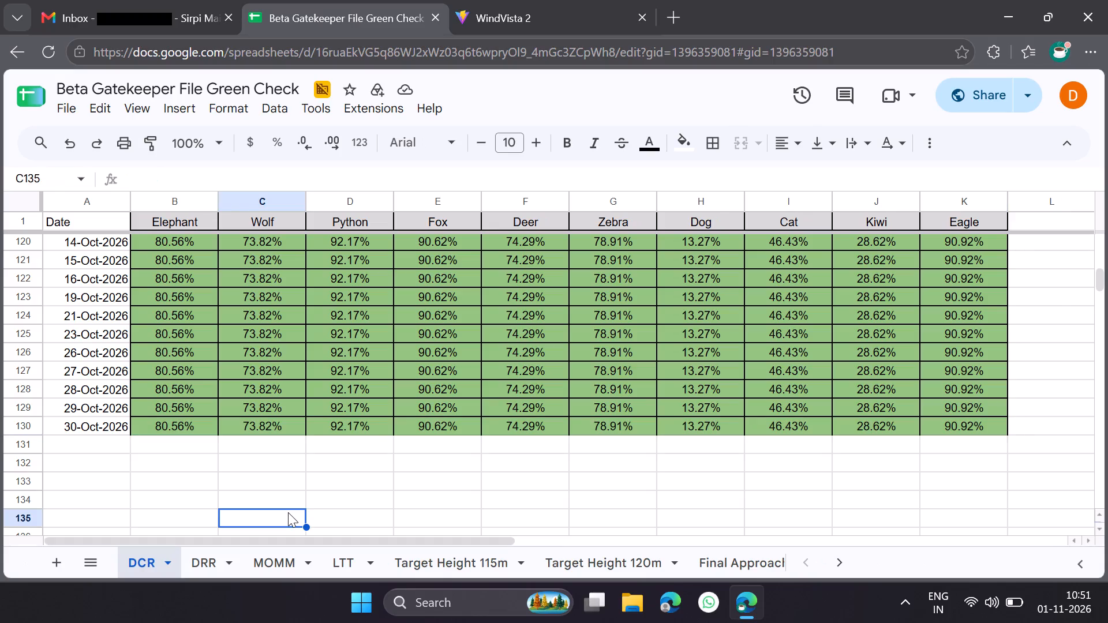
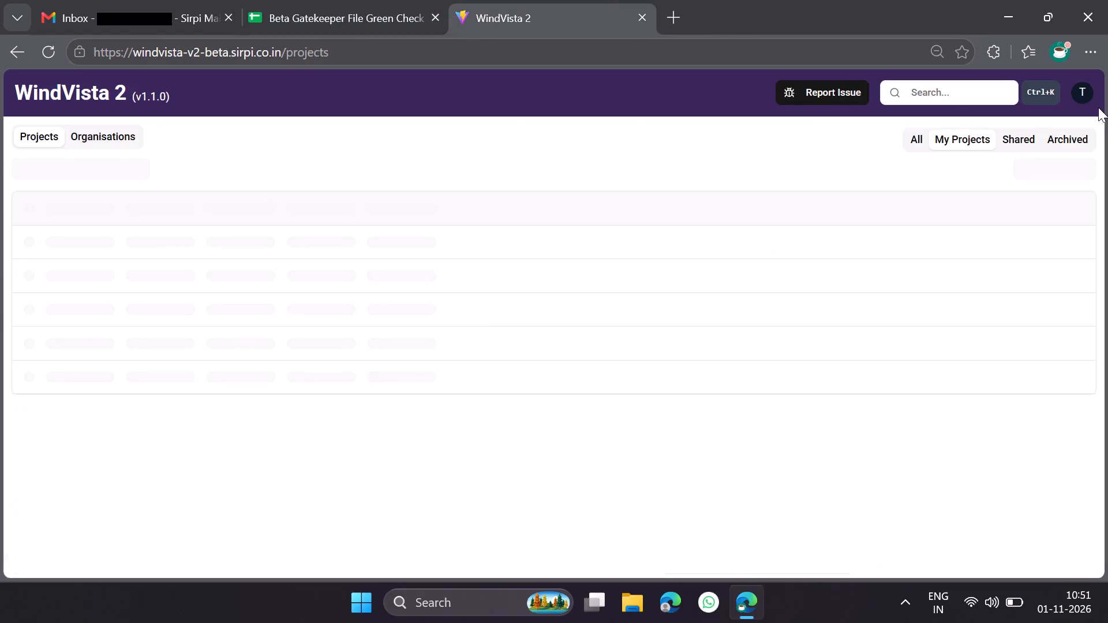
Sign out of the WindVista 2 account.
click(1086, 87)
click(956, 286)
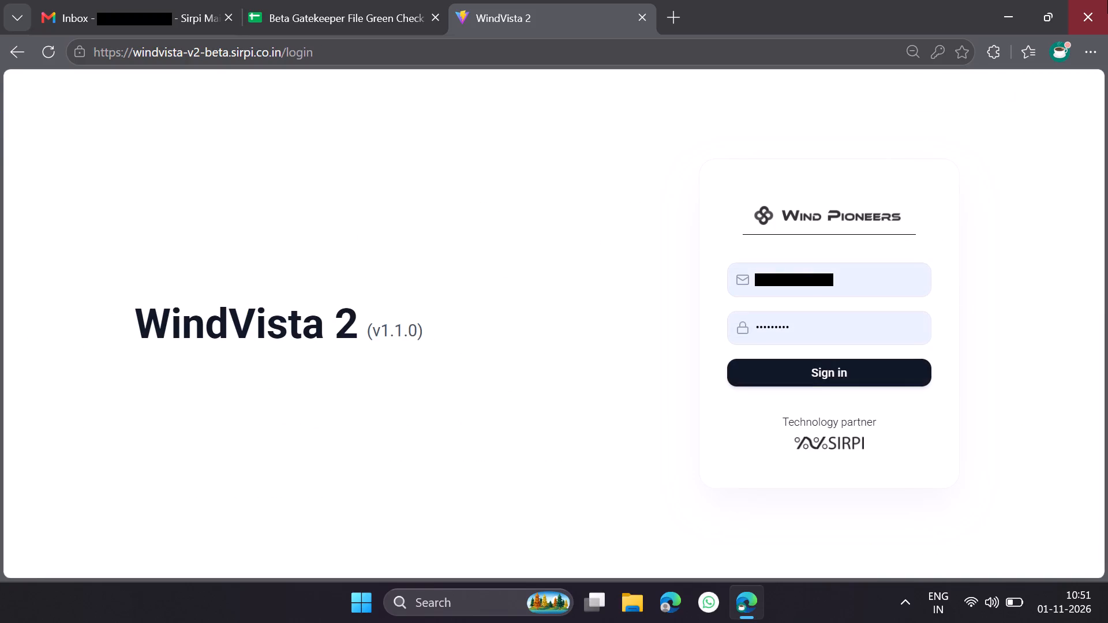
Close the browser window with all its open pages.
click(1107, 0)
Refresh the Windows desktop.
click(772, 294)
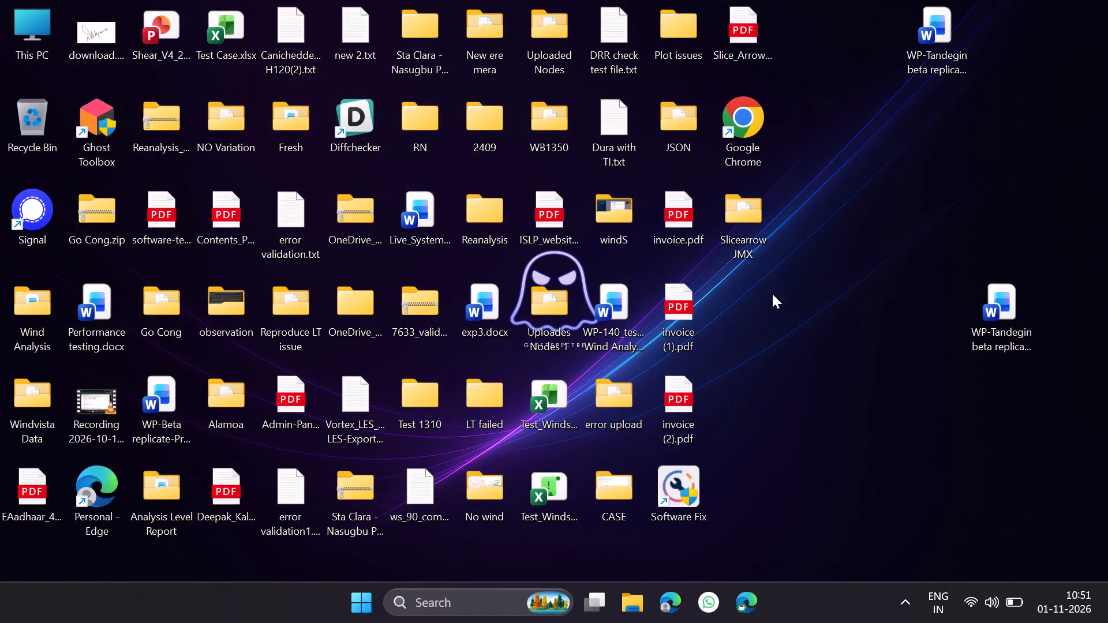
right_click(790, 232)
click(836, 298)
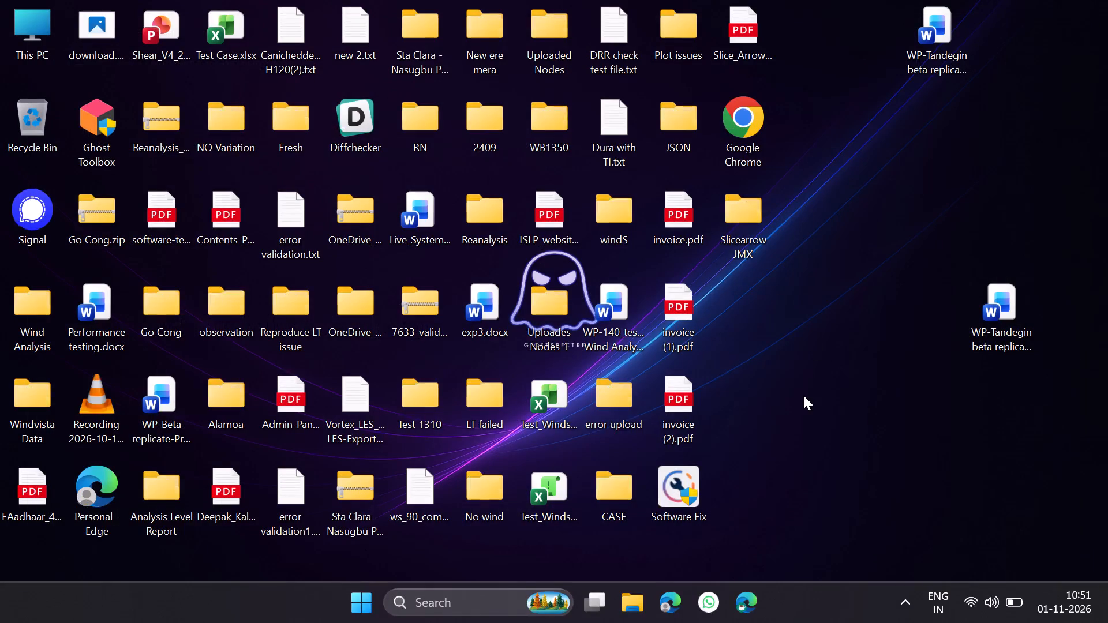
click(803, 395)
click(770, 518)
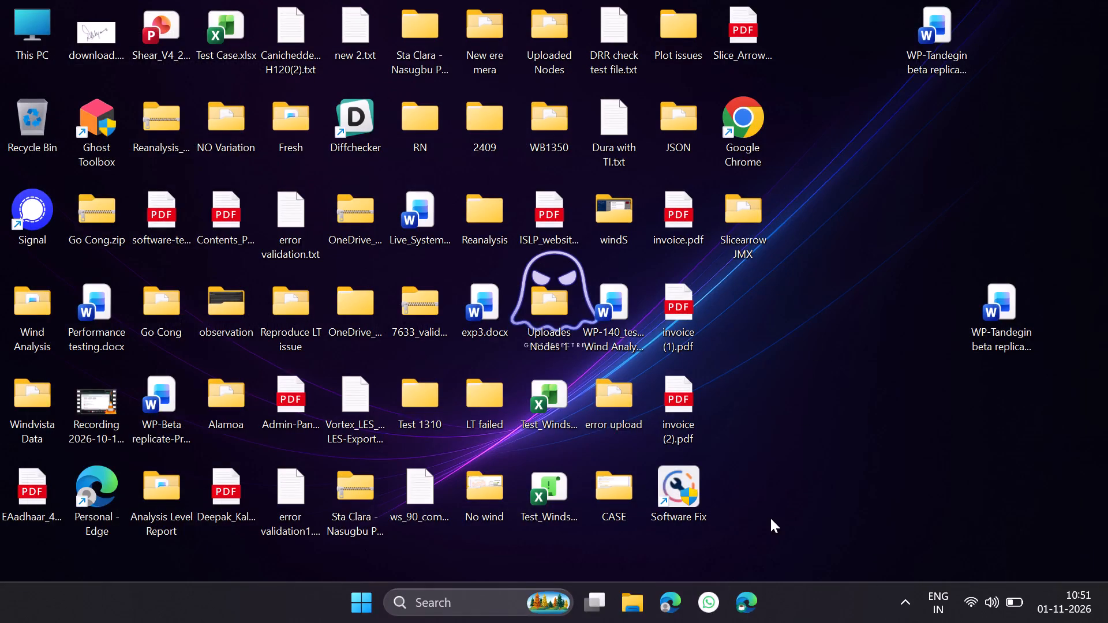
Show the hidden system tray icons.
click(917, 622)
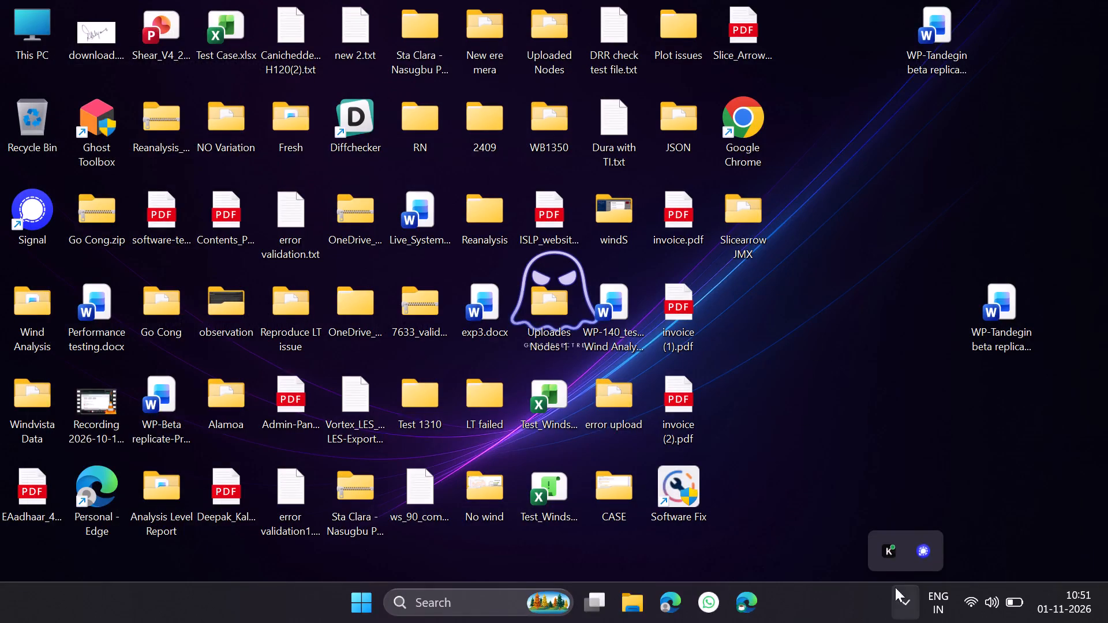
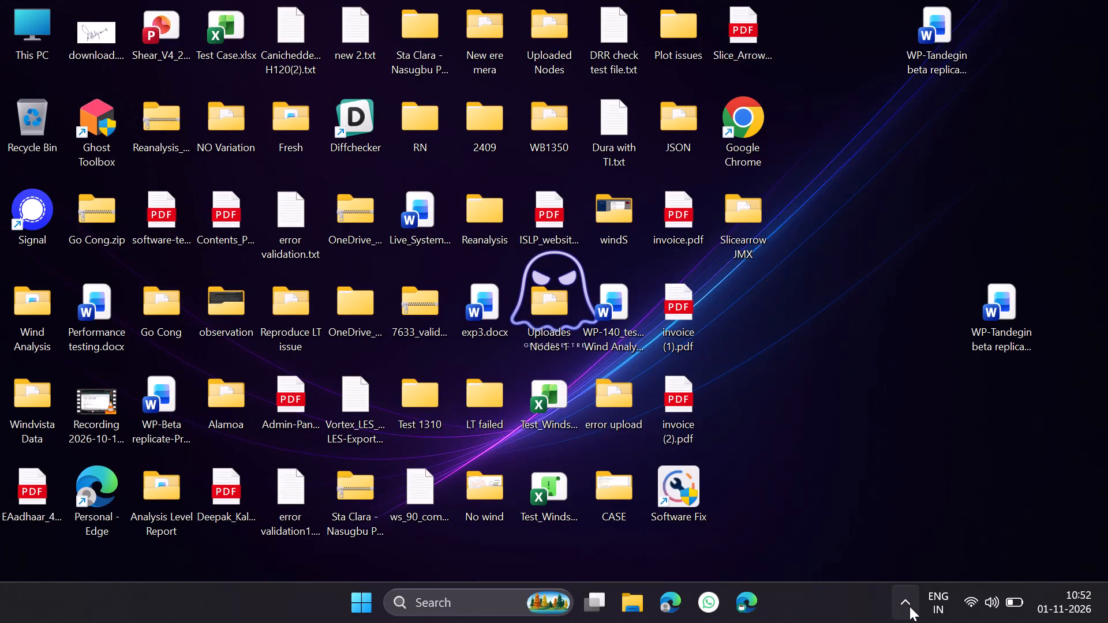
Open the Shut Down Windows dialog from the desktop.
click(909, 606)
click(807, 590)
click(780, 508)
key(alt+F4)
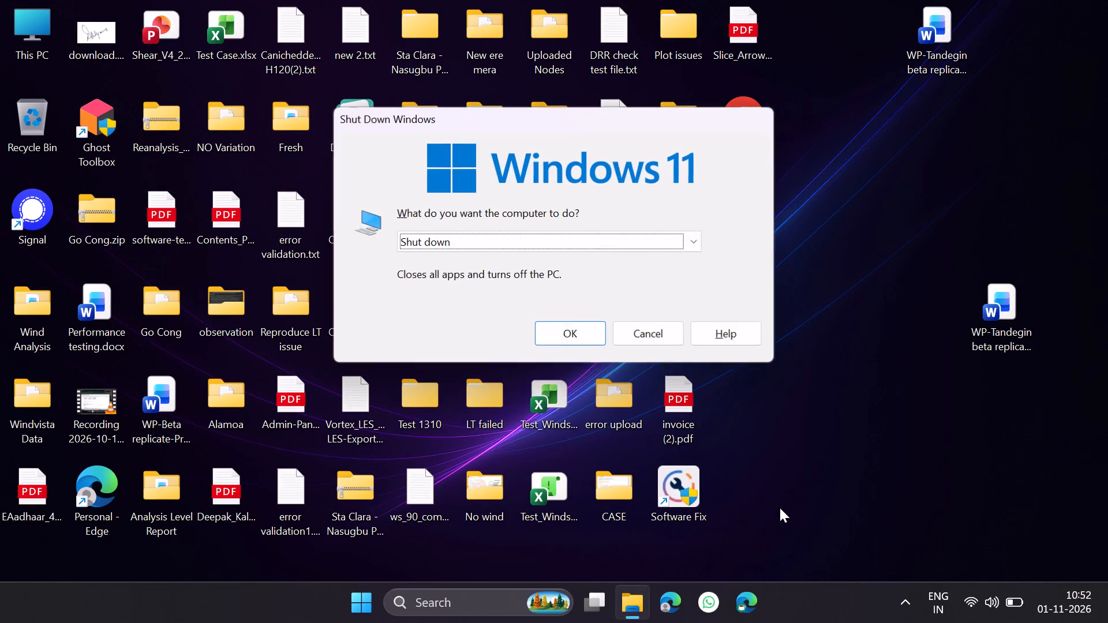